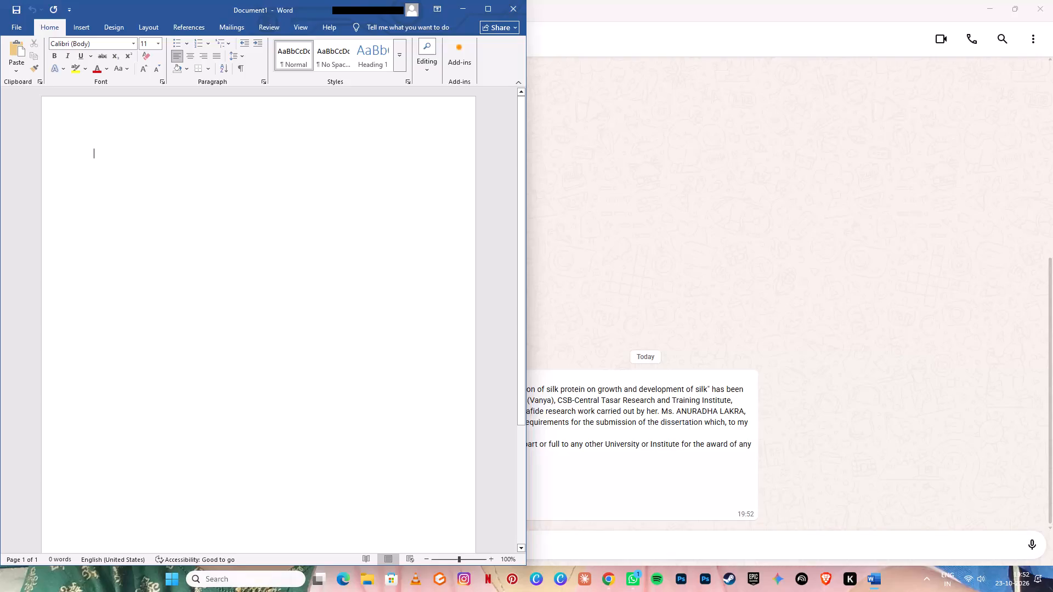
Paste the copied dissertation certificate text at the start of the blank document.
{"action": "right_click", "coordinate": [88, 117]}
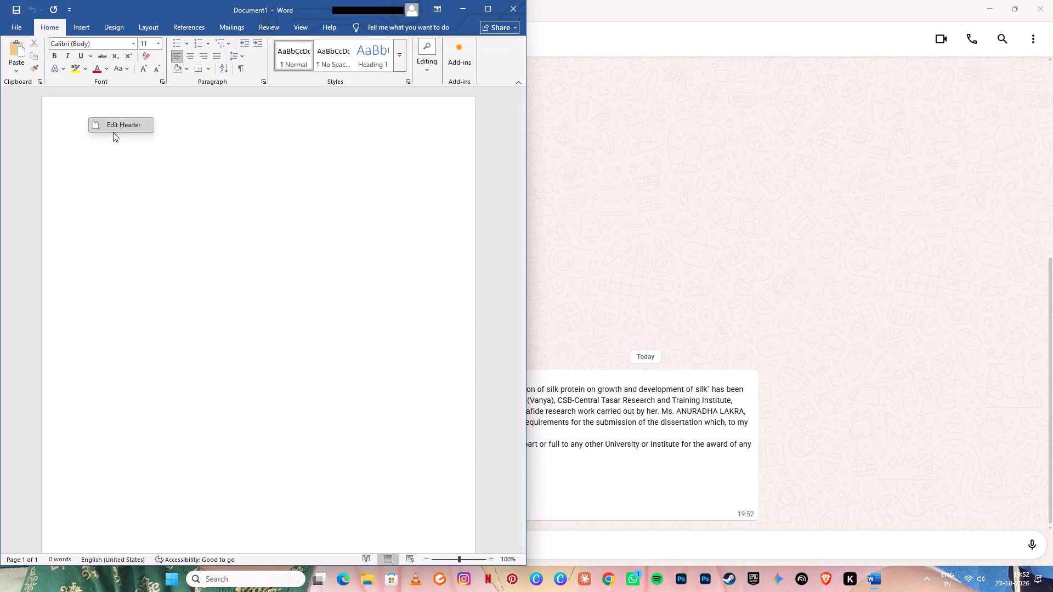
{"action": "left_click", "coordinate": [76, 117]}
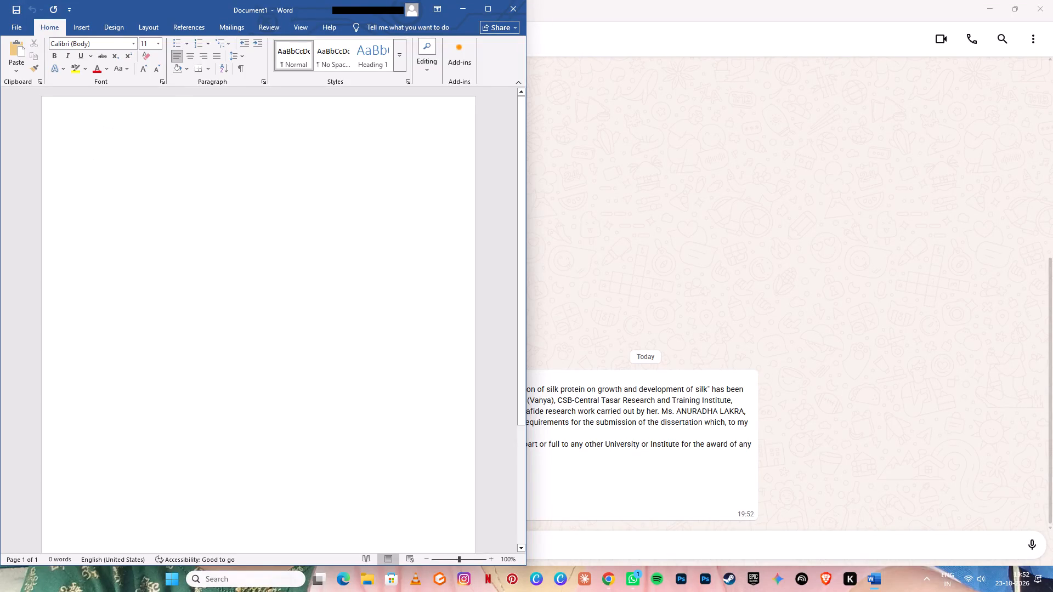
{"action": "key", "text": "ctrl+v"}
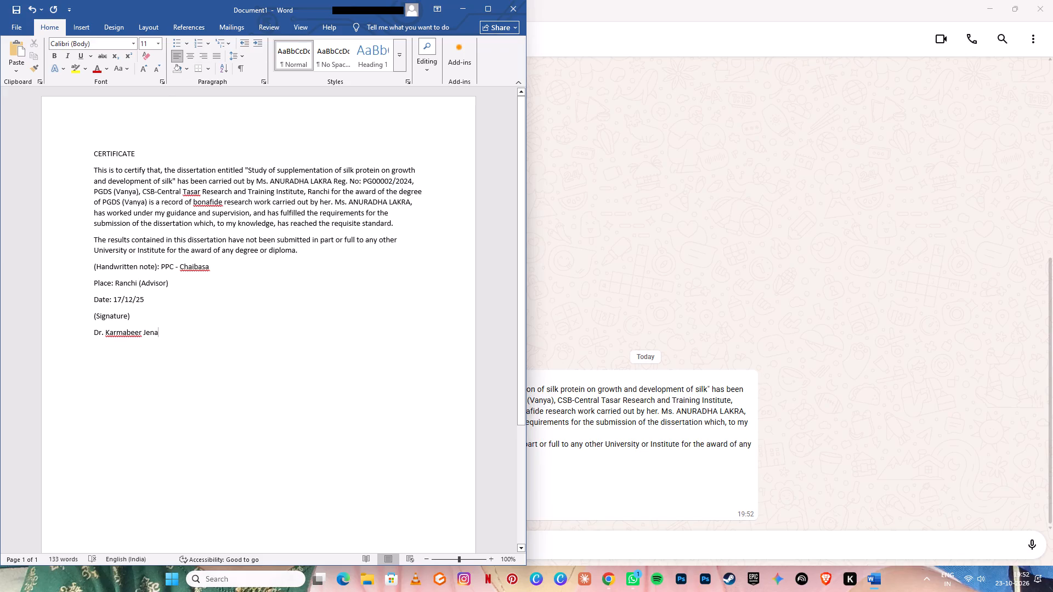
Start Save As for the certificate document and combine it with the existing IPT ANJALI document.
{"action": "left_click", "coordinate": [7, 29]}
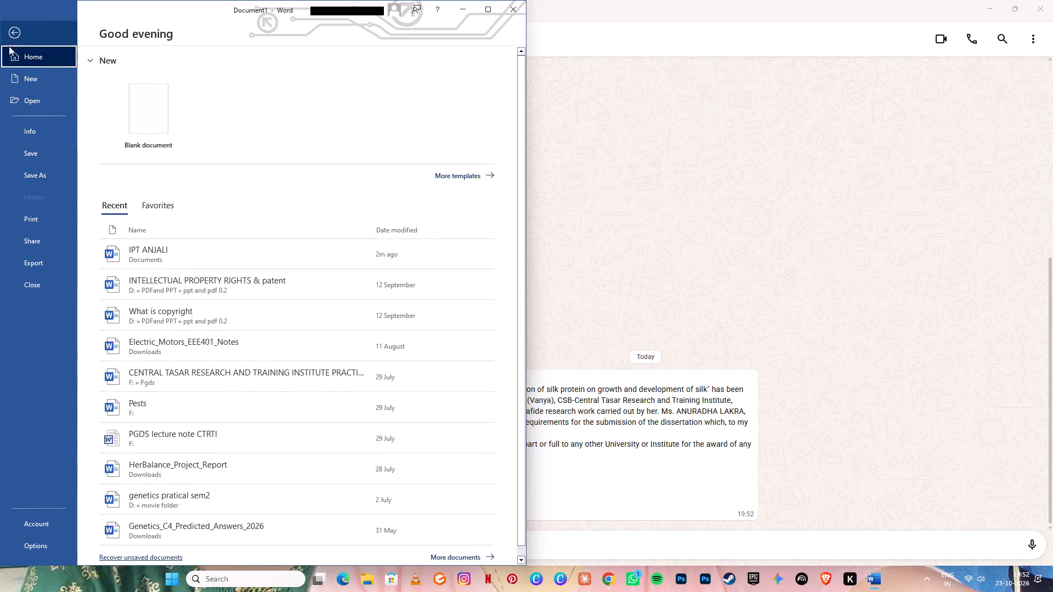
{"action": "left_click", "coordinate": [37, 170]}
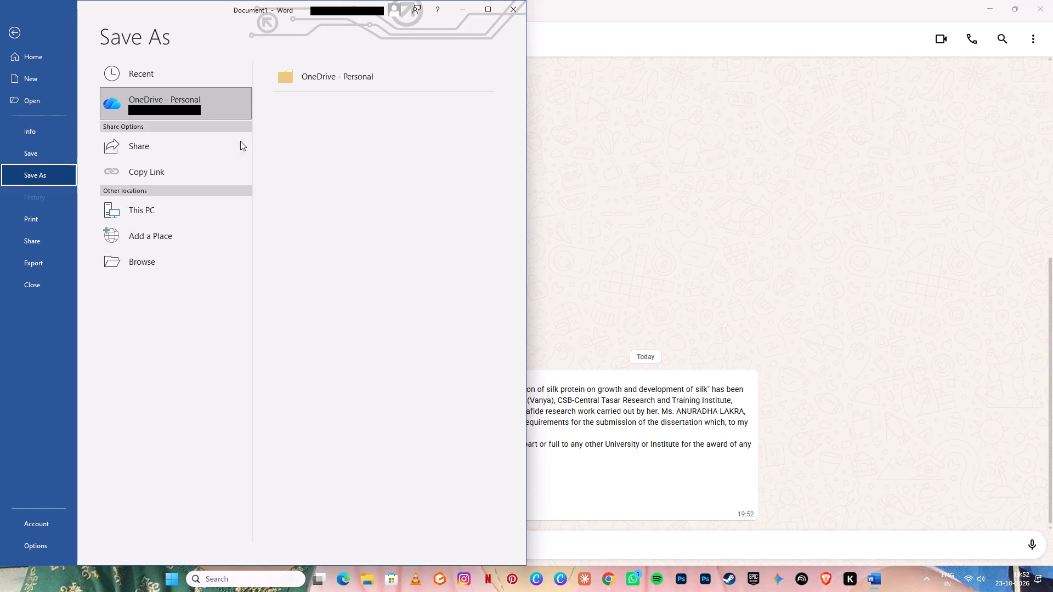
Save the certificate document onto the existing IPT ANJALI file in the local Documents folder, merging the changes into that file.
{"action": "left_click", "coordinate": [158, 214]}
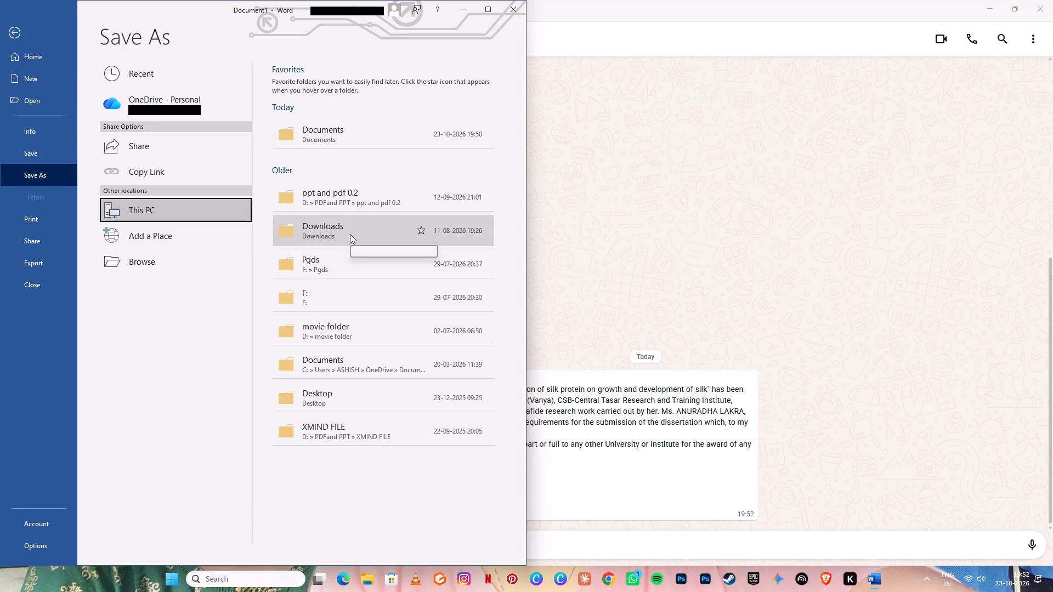
{"action": "left_click", "coordinate": [171, 257]}
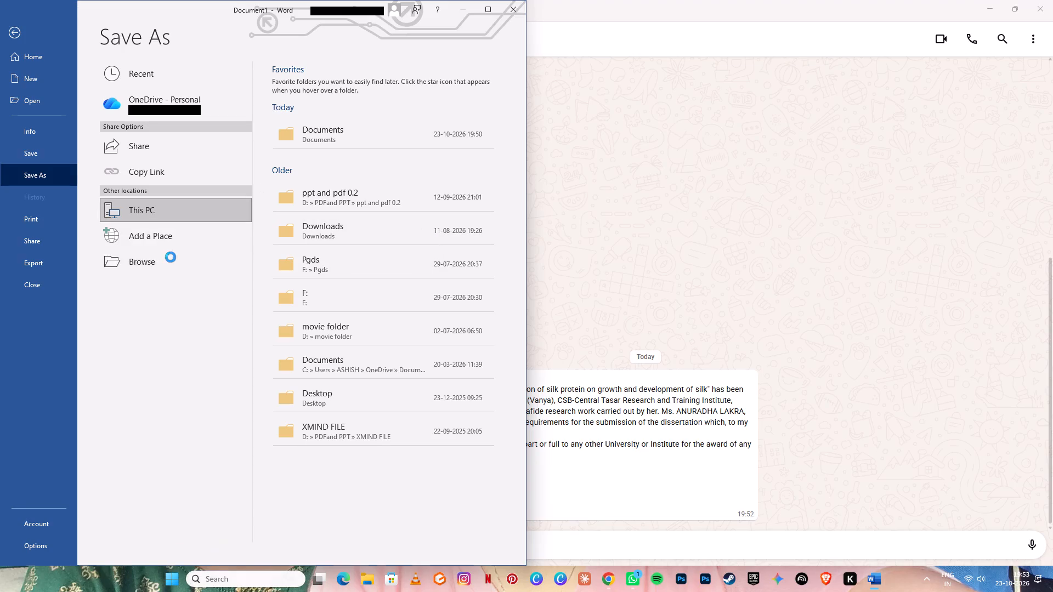
{"action": "scroll", "coordinate": [50, 134], "scroll_direction": "down", "scroll_amount": 6}
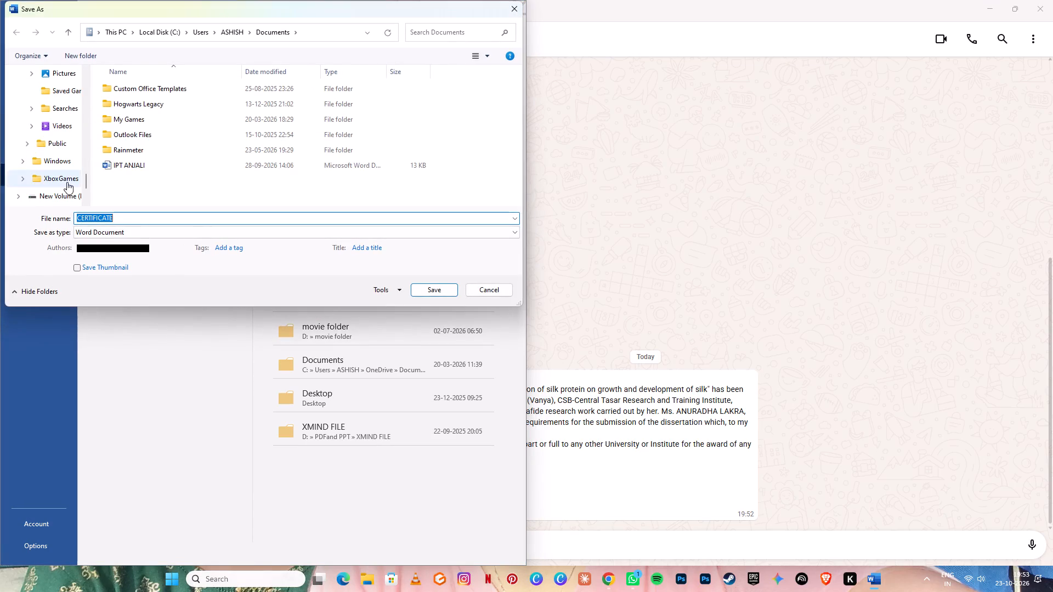
{"action": "scroll", "coordinate": [45, 135], "scroll_direction": "down", "scroll_amount": 5}
{"action": "left_click", "coordinate": [58, 144]}
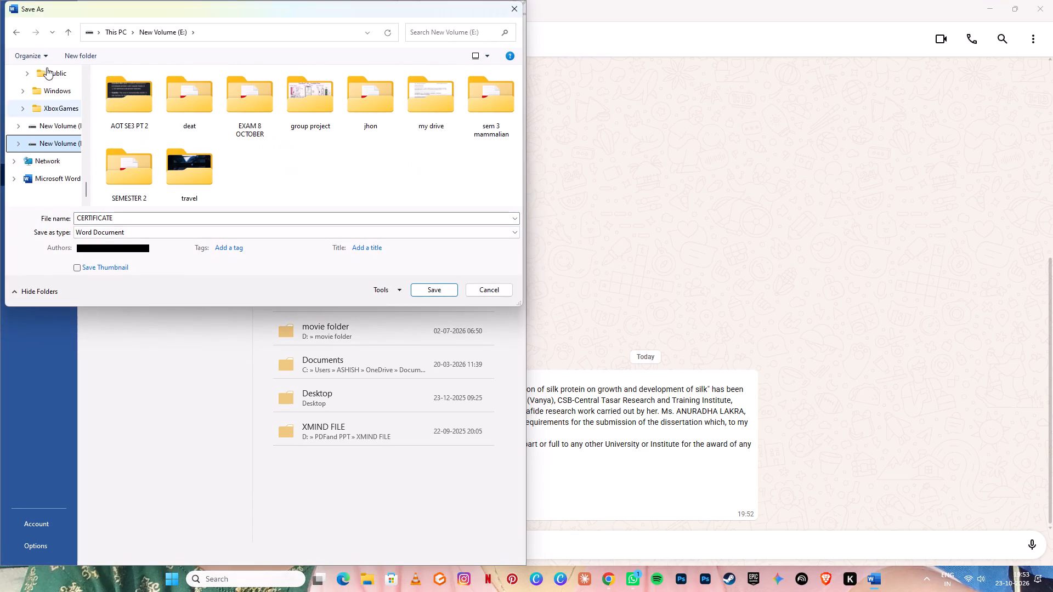
{"action": "left_click", "coordinate": [13, 38]}
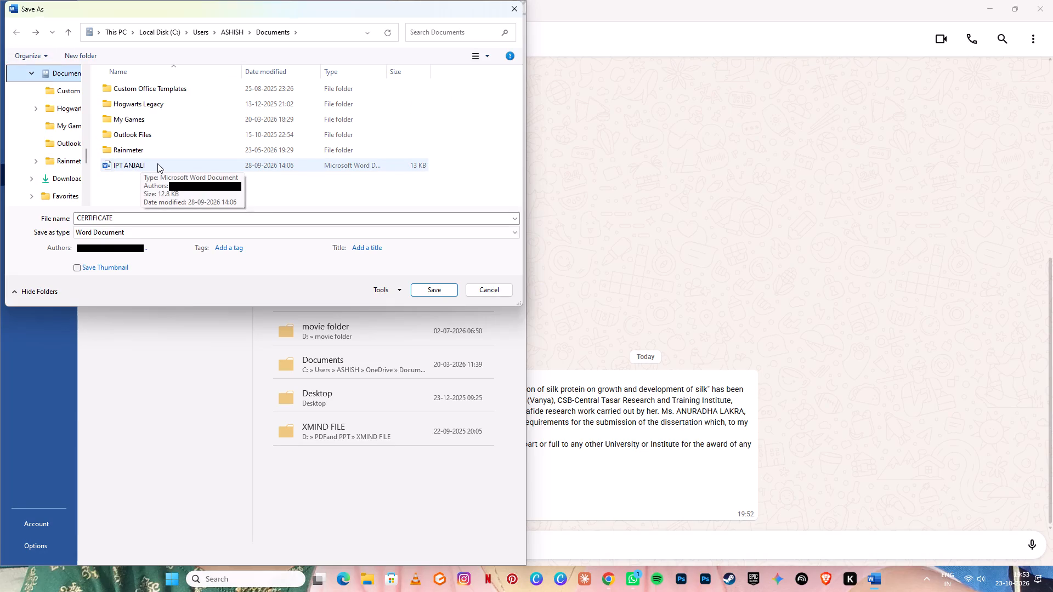
{"action": "double_click", "coordinate": [157, 163]}
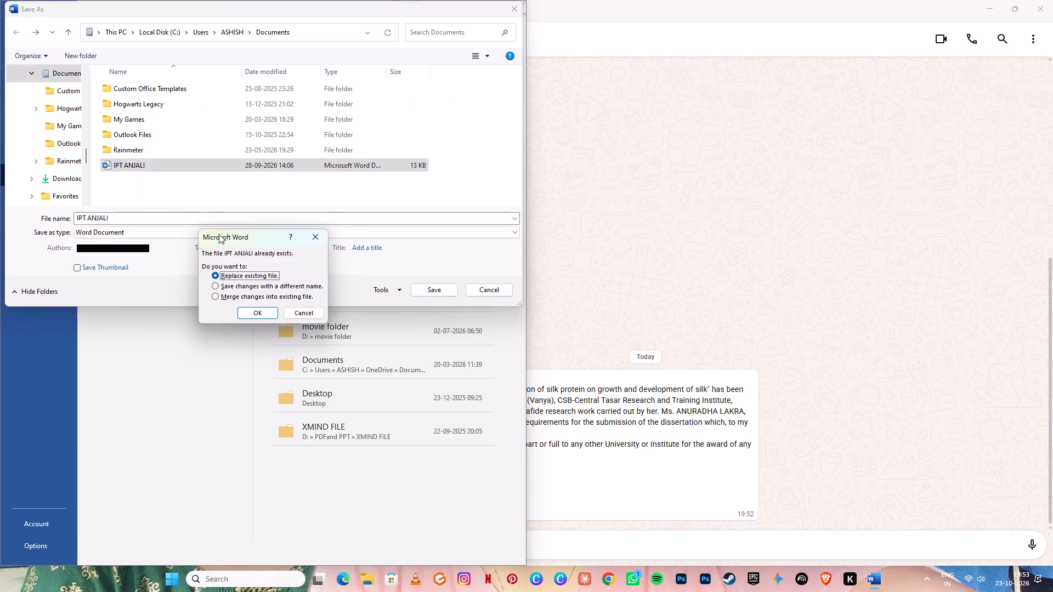
{"action": "left_click", "coordinate": [216, 294]}
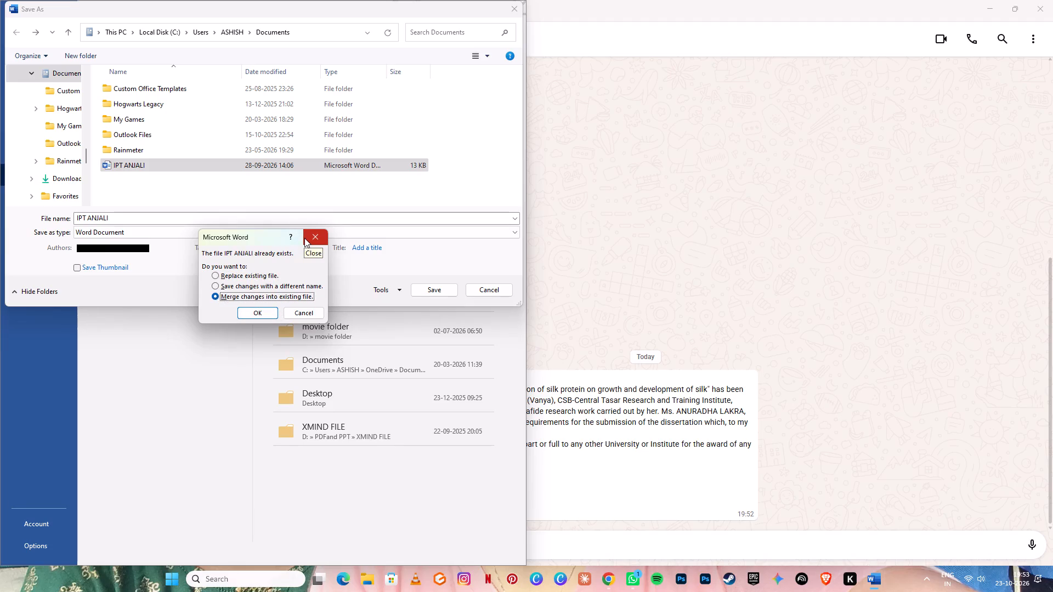
{"action": "left_click", "coordinate": [255, 315]}
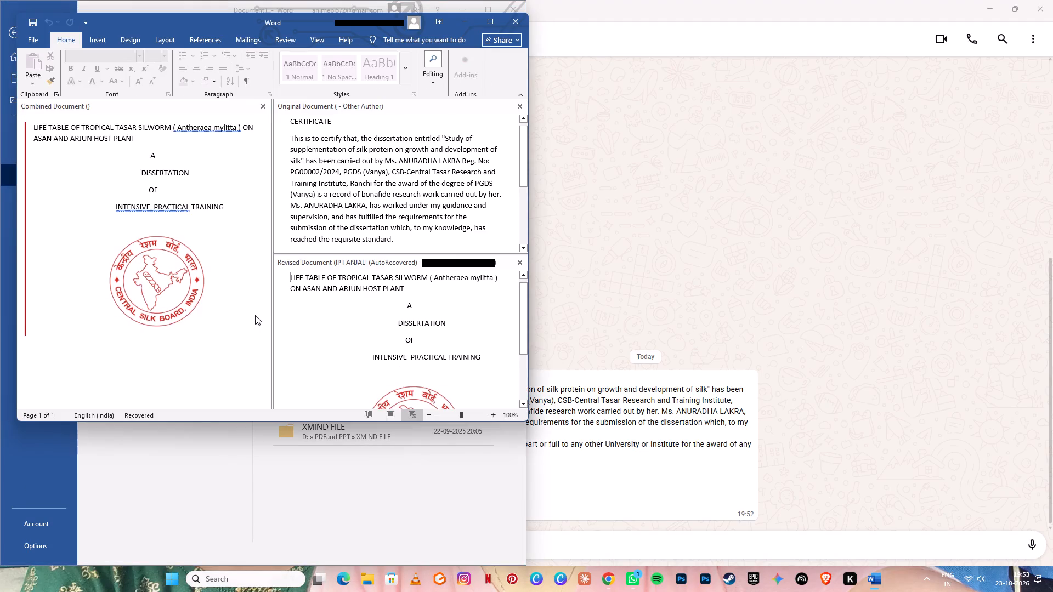
Maximize the combined-document window, look over its panes and close the Revised Document pane.
{"action": "scroll", "coordinate": [343, 310], "scroll_direction": "down", "scroll_amount": 3}
{"action": "scroll", "coordinate": [344, 312], "scroll_direction": "up", "scroll_amount": 5}
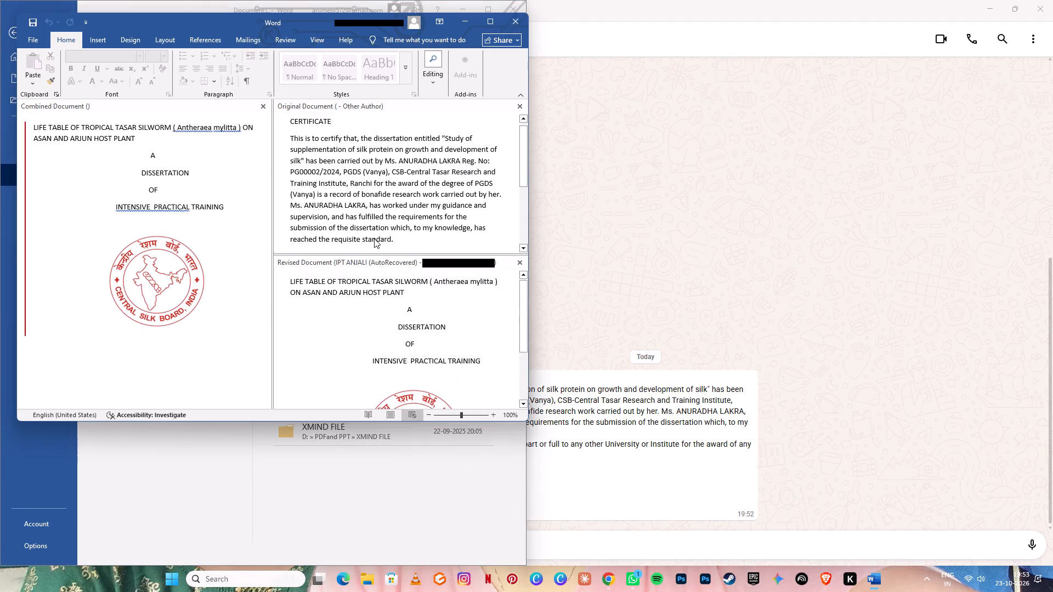
{"action": "left_click", "coordinate": [487, 19]}
{"action": "scroll", "coordinate": [752, 297], "scroll_direction": "down", "scroll_amount": 1}
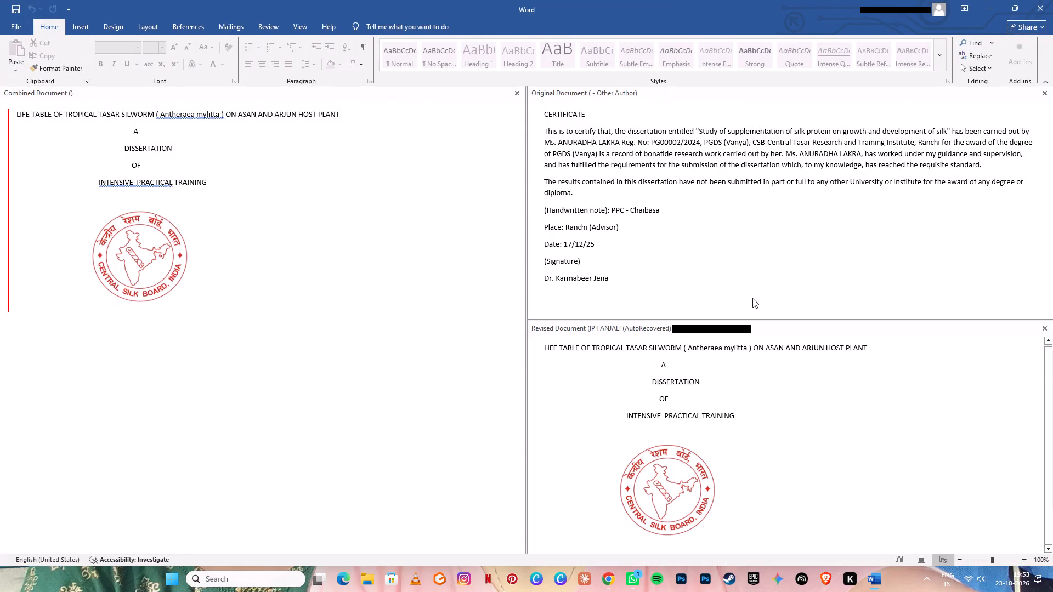
{"action": "scroll", "coordinate": [752, 298], "scroll_direction": "down", "scroll_amount": 3}
{"action": "scroll", "coordinate": [562, 338], "scroll_direction": "down", "scroll_amount": 5}
{"action": "left_click", "coordinate": [1045, 327]}
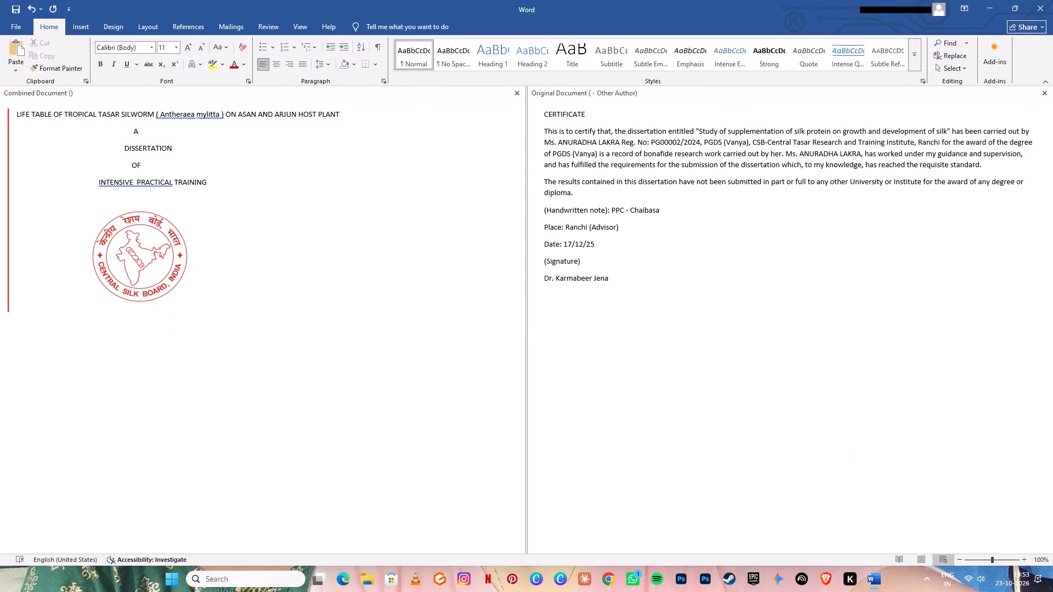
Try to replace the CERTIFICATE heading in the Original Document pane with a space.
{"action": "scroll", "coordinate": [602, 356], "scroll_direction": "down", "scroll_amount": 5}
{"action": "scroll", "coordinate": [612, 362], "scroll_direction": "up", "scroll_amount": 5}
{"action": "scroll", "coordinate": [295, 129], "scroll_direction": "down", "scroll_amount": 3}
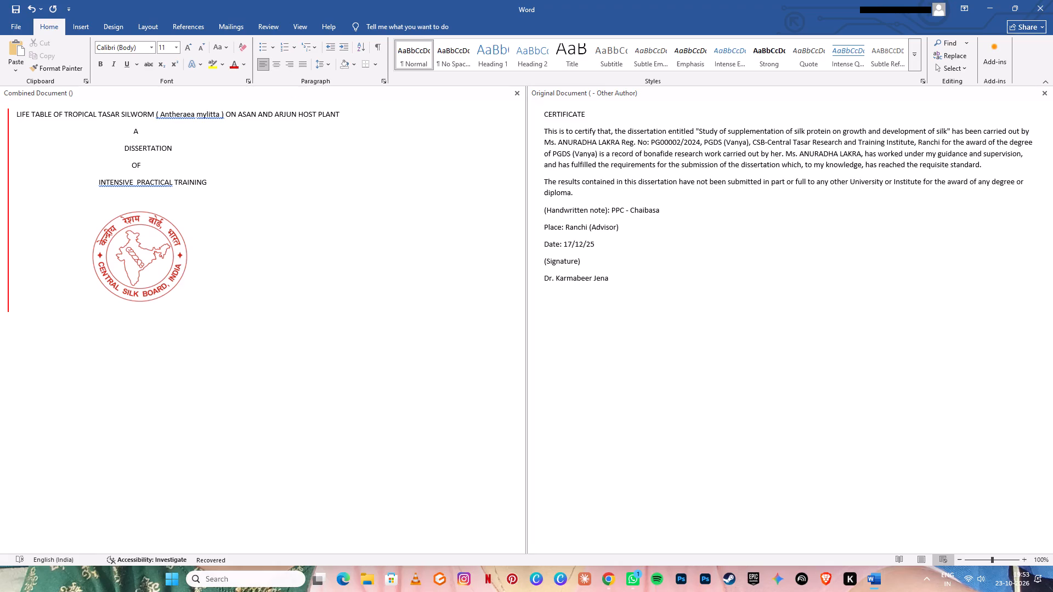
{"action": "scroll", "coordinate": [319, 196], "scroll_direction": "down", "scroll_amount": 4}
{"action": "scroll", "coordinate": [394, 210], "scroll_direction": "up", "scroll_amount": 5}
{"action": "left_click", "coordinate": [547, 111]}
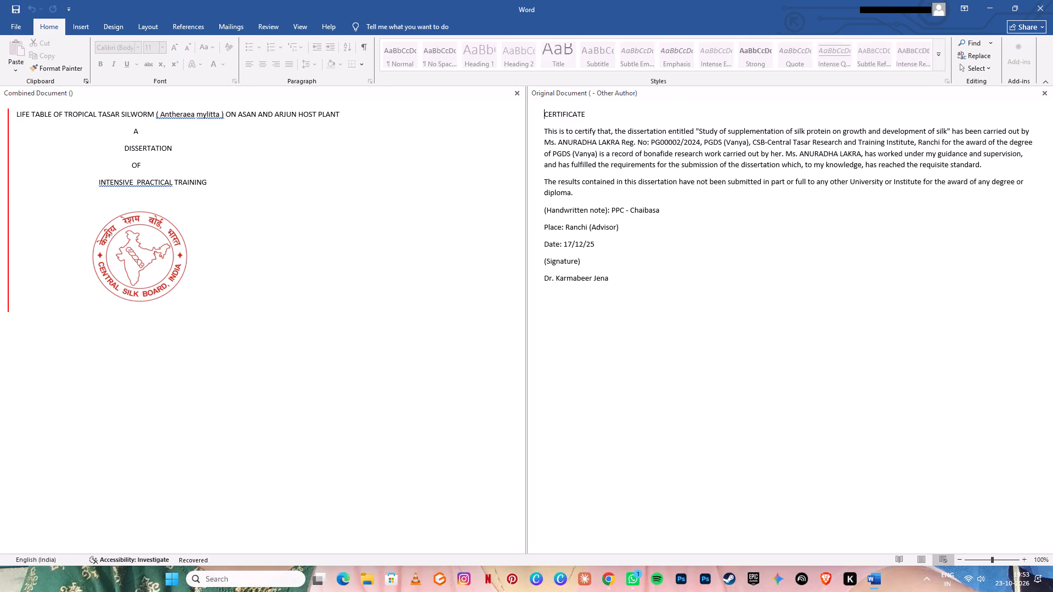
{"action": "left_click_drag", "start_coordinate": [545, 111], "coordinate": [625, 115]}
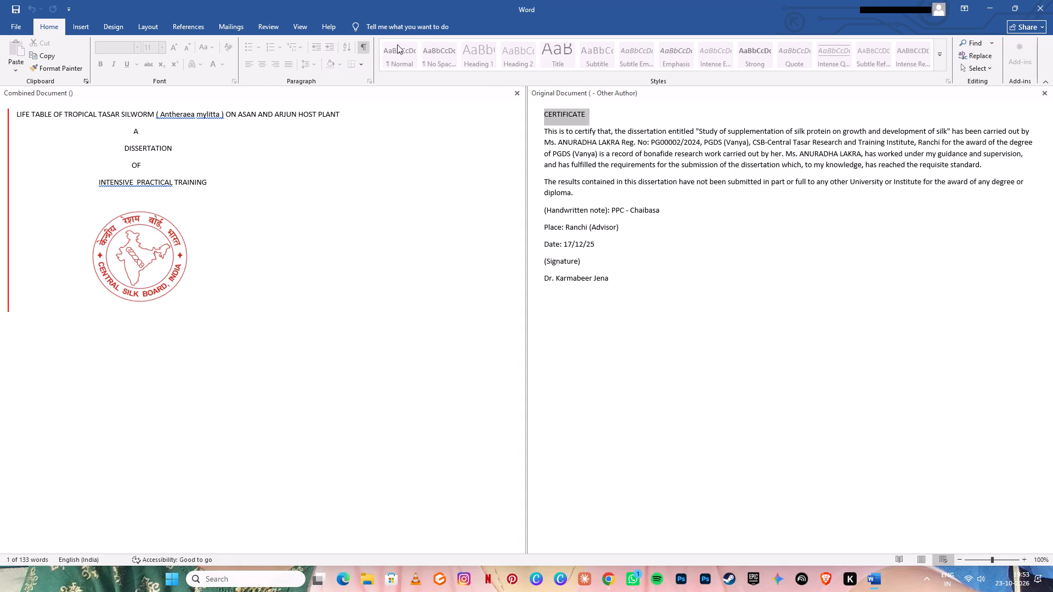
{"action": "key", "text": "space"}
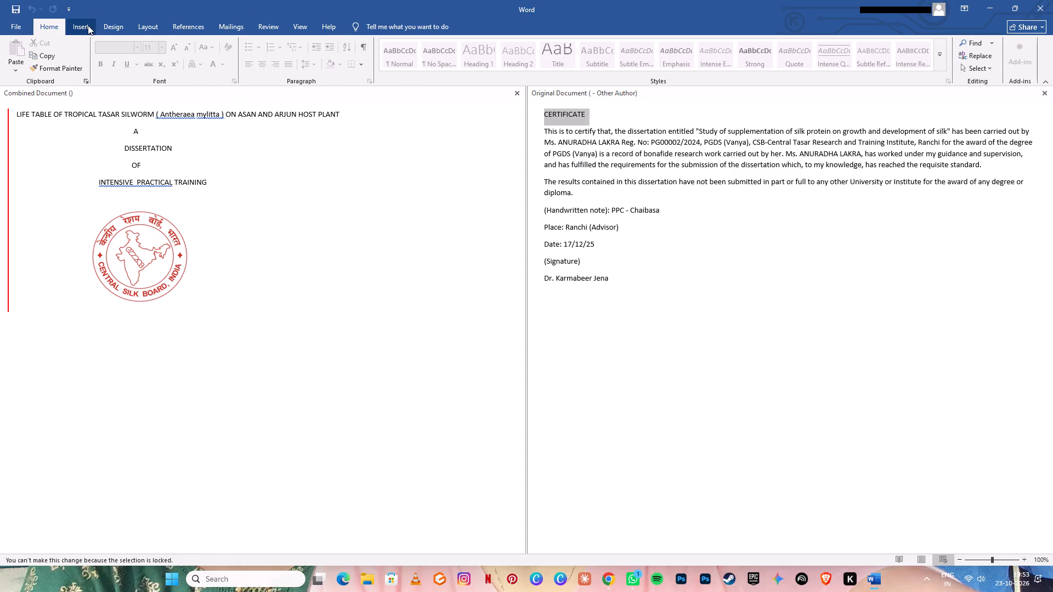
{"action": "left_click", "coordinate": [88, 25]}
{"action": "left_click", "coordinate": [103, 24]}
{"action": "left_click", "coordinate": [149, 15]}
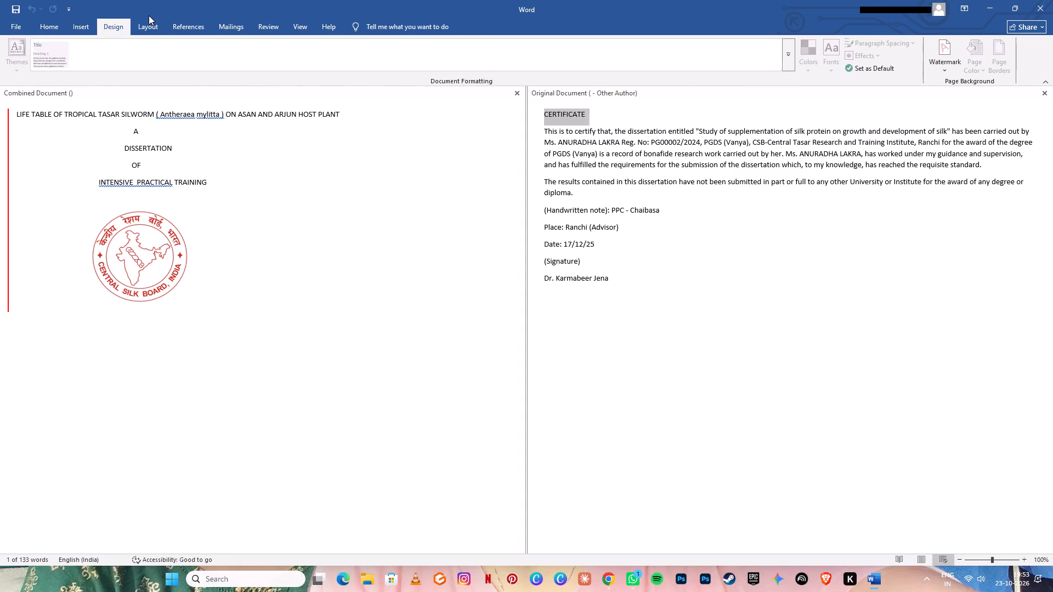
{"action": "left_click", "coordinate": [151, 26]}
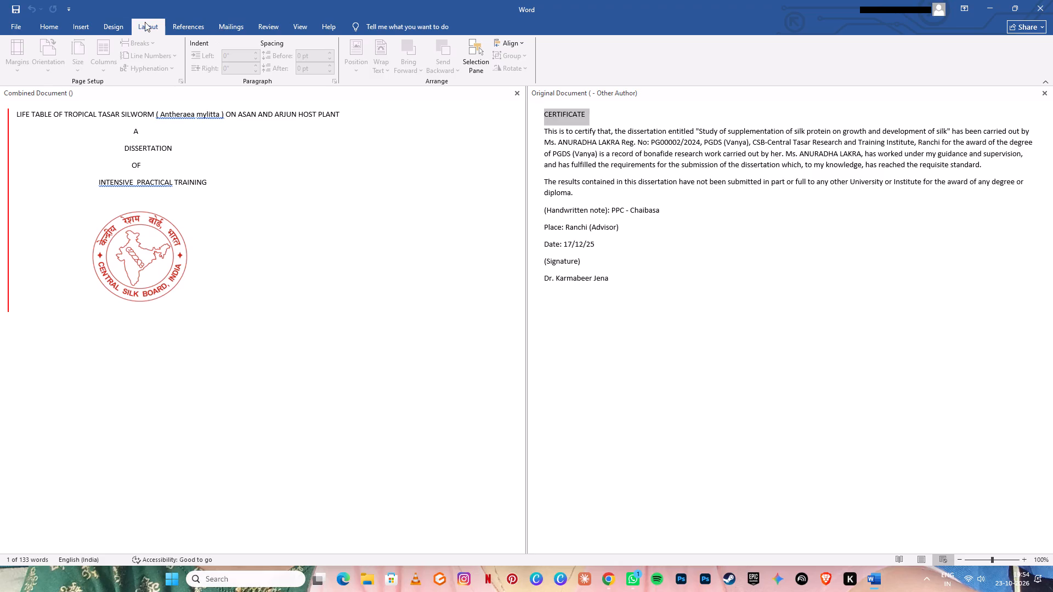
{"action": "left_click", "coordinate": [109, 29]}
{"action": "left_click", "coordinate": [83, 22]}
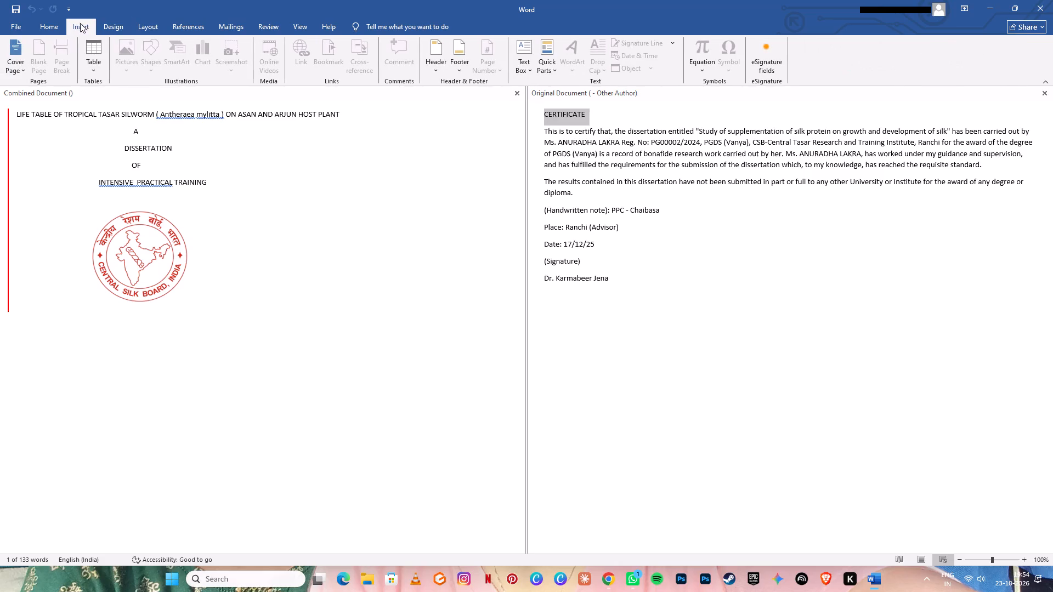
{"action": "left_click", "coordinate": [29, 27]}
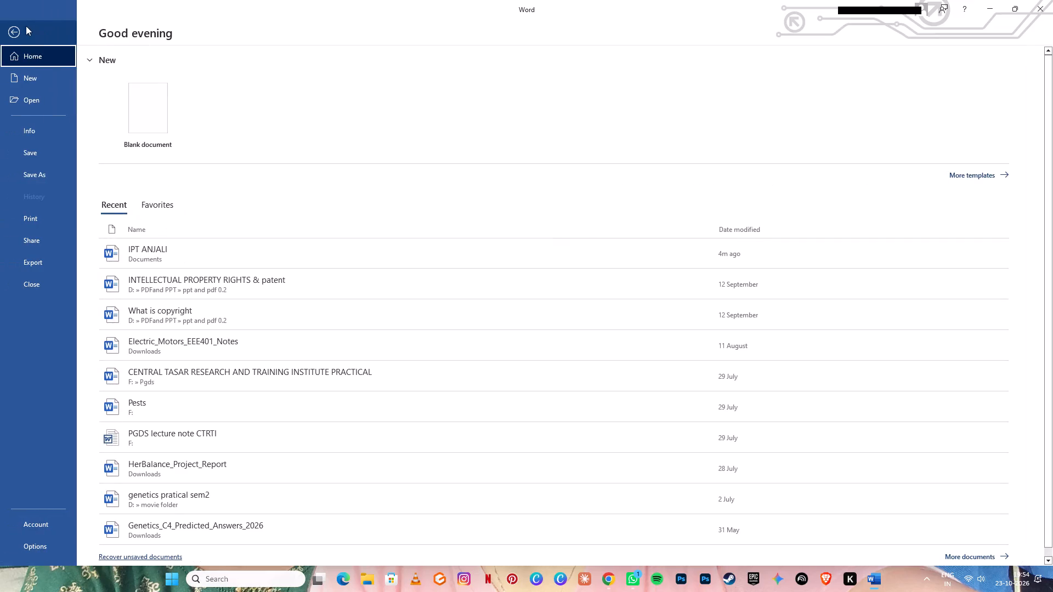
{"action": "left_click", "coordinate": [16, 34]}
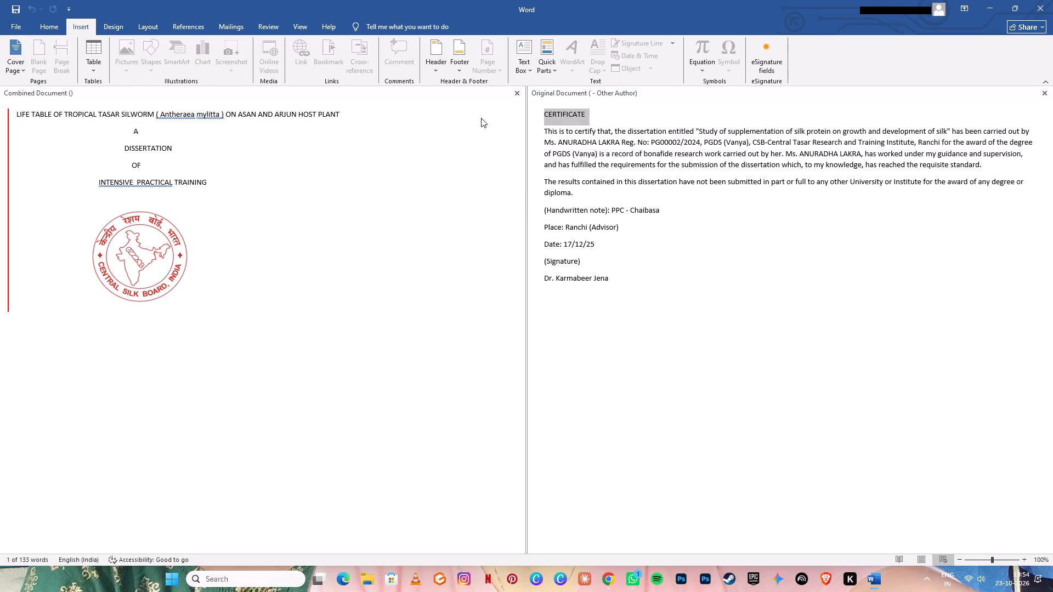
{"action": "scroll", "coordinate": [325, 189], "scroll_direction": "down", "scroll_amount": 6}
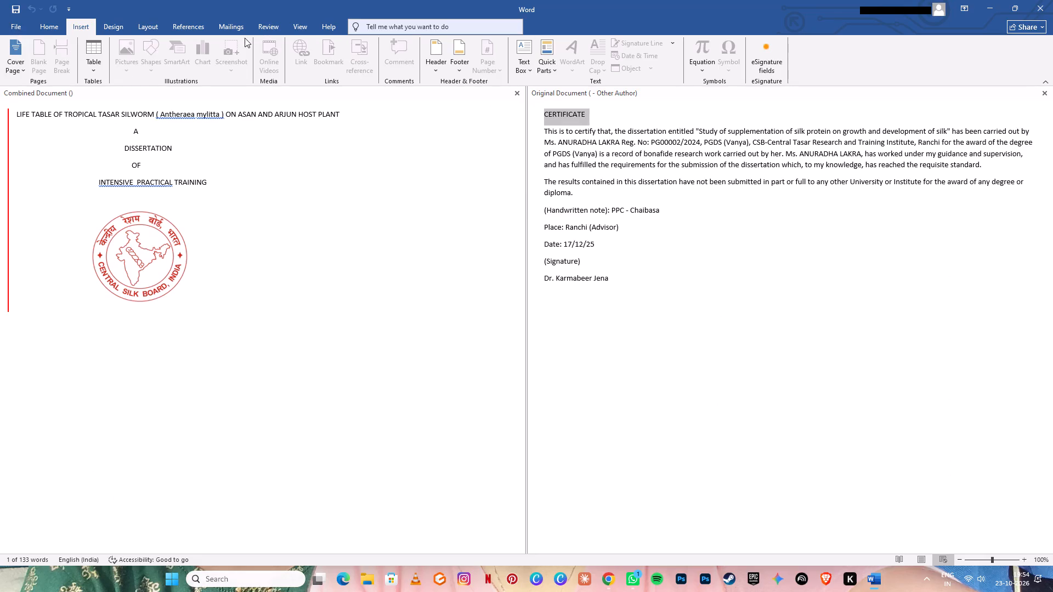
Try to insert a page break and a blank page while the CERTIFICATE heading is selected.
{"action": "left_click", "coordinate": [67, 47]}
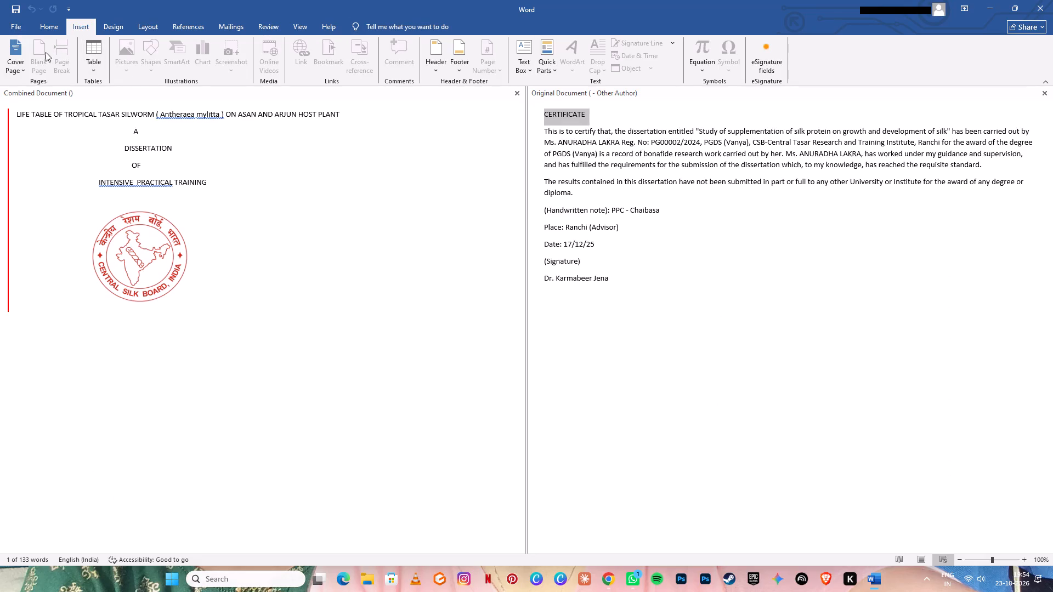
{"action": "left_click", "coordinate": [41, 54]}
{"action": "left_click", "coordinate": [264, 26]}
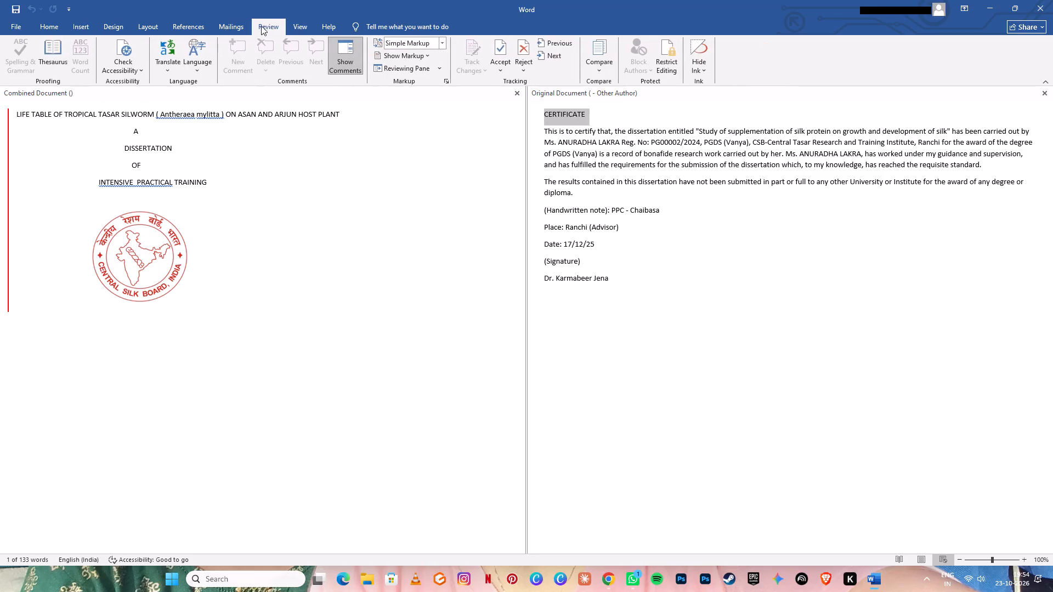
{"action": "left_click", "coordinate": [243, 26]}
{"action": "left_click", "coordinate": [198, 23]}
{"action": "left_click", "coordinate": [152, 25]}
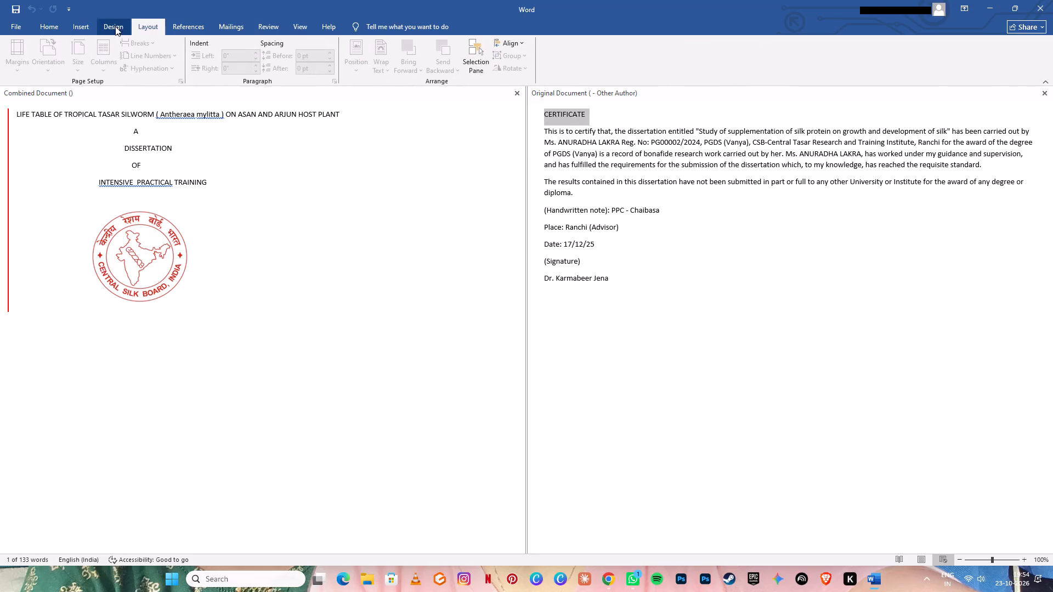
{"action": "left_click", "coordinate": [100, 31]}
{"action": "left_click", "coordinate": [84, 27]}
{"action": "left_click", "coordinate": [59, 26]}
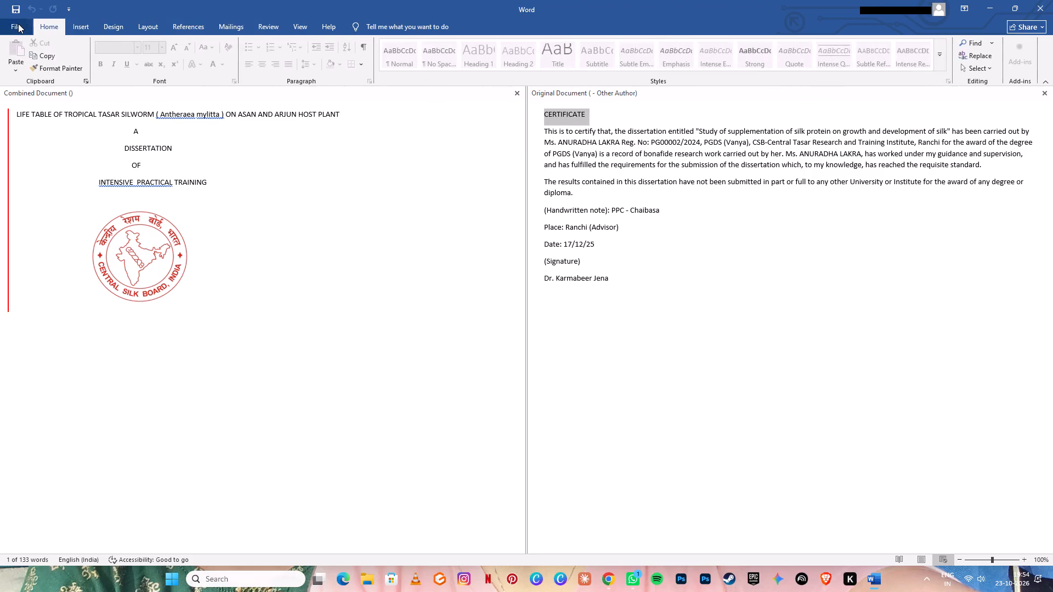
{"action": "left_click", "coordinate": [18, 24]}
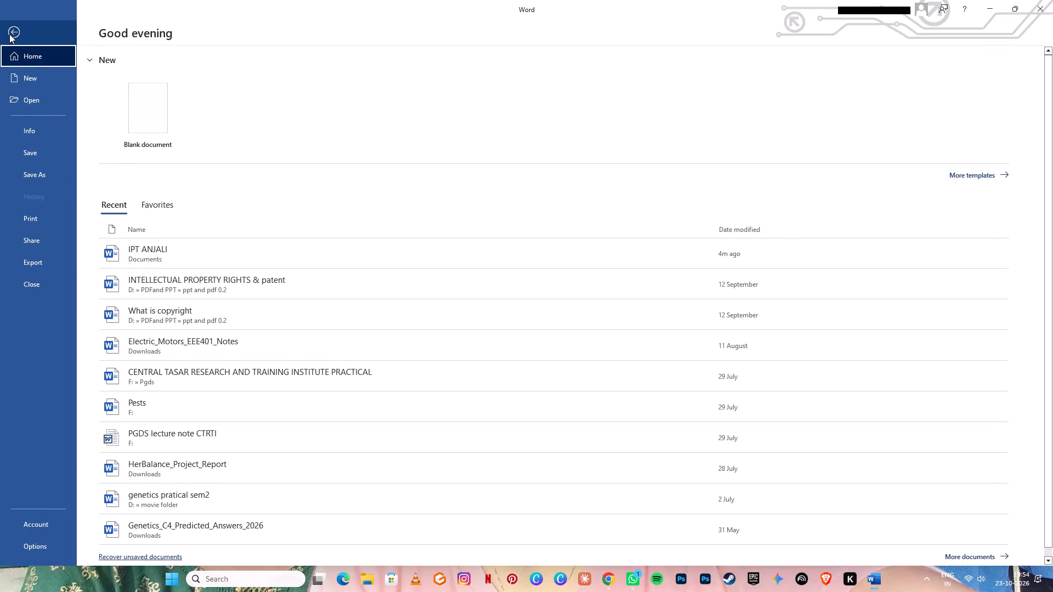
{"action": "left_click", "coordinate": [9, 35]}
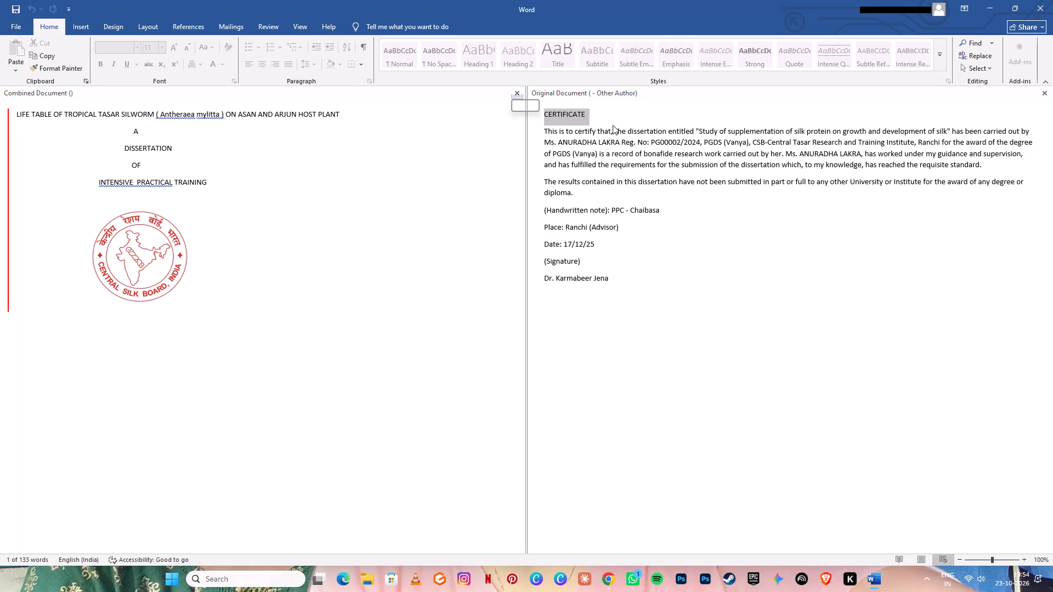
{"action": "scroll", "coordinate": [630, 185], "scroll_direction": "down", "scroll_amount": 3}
Minimize the combined-document window to return to the certificate document's Save As page.
{"action": "left_click", "coordinate": [986, 3]}
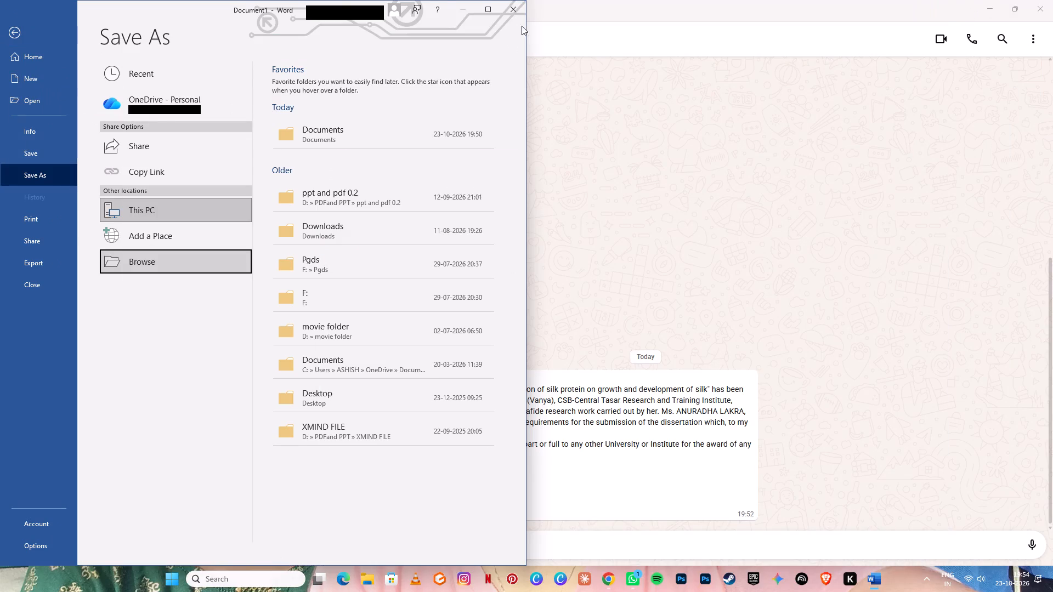
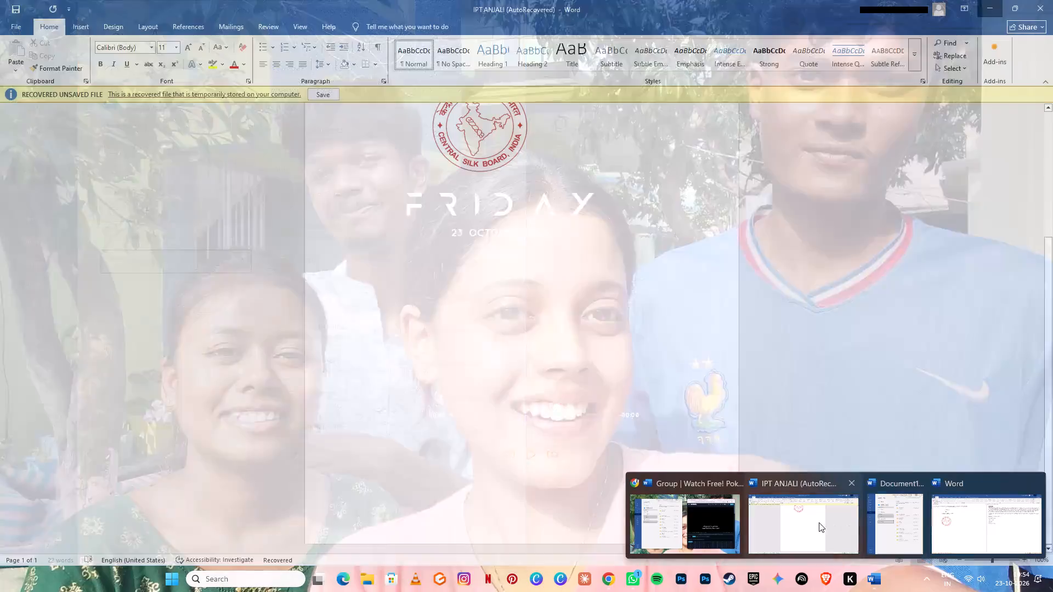
Switch to the recovered IPT ANJALI document window.
{"action": "left_click", "coordinate": [814, 522]}
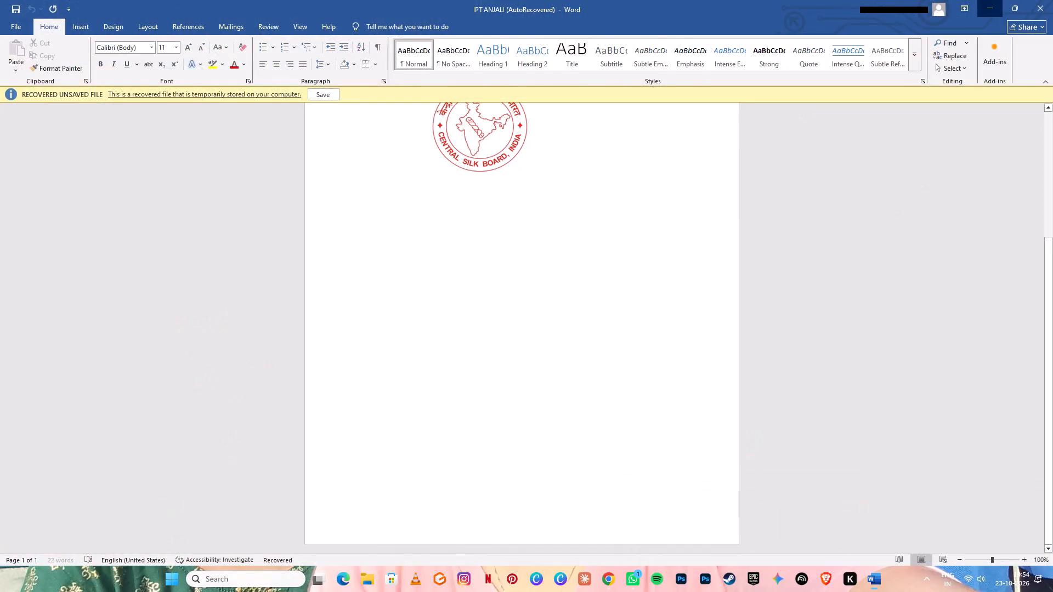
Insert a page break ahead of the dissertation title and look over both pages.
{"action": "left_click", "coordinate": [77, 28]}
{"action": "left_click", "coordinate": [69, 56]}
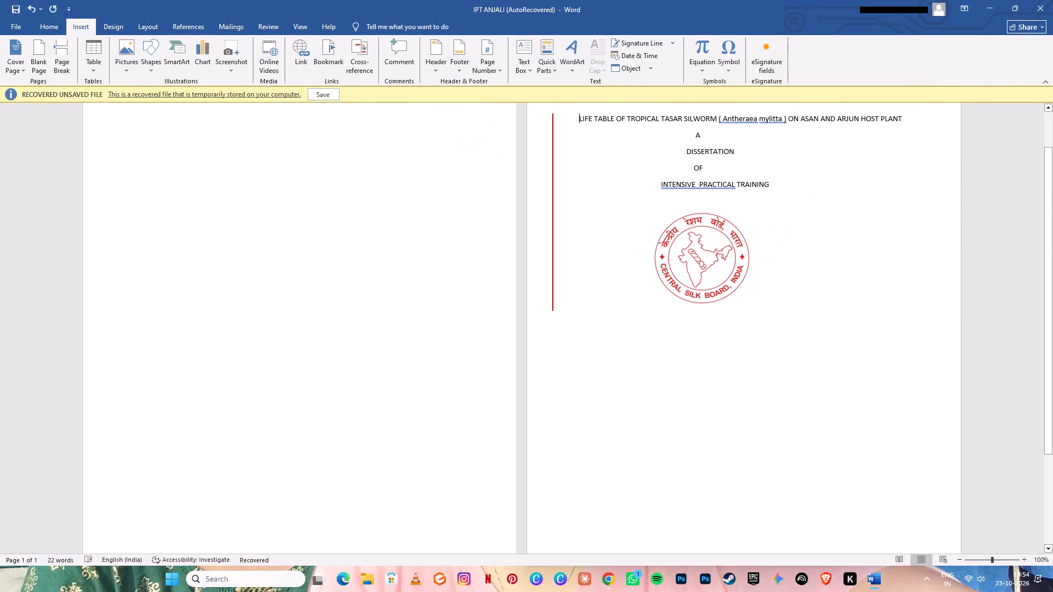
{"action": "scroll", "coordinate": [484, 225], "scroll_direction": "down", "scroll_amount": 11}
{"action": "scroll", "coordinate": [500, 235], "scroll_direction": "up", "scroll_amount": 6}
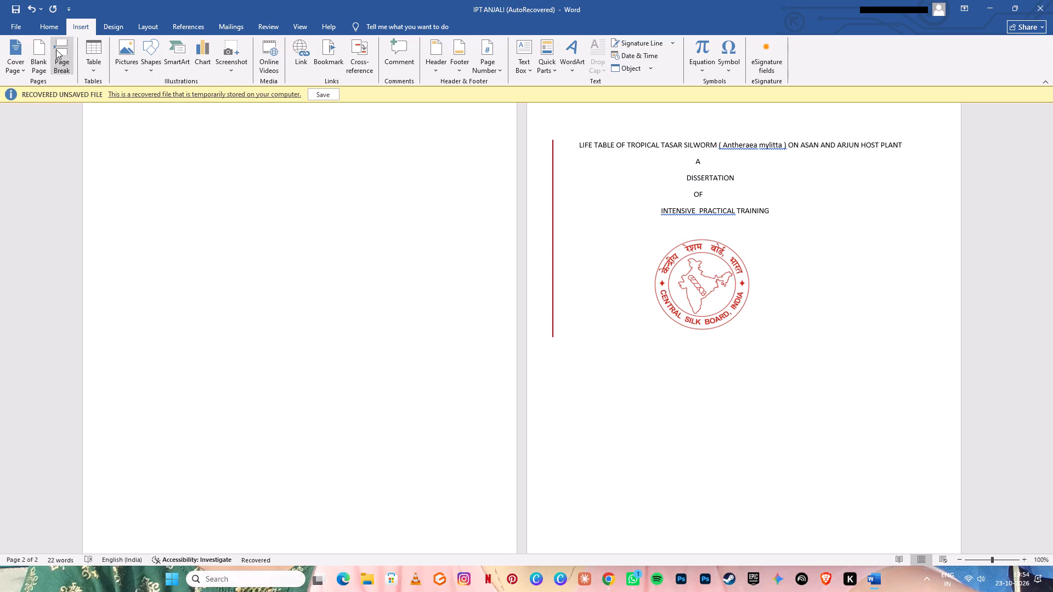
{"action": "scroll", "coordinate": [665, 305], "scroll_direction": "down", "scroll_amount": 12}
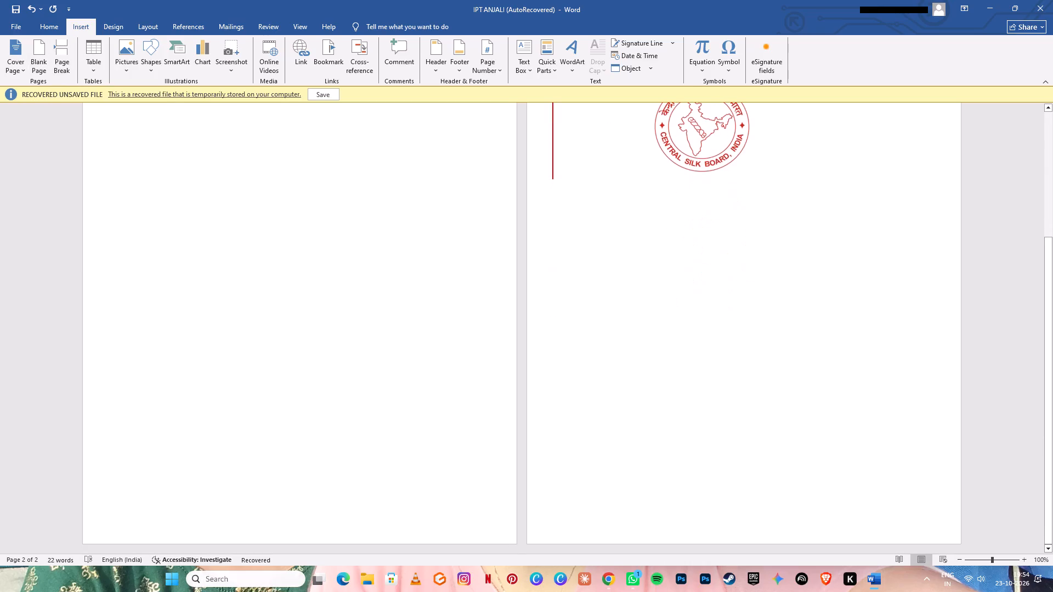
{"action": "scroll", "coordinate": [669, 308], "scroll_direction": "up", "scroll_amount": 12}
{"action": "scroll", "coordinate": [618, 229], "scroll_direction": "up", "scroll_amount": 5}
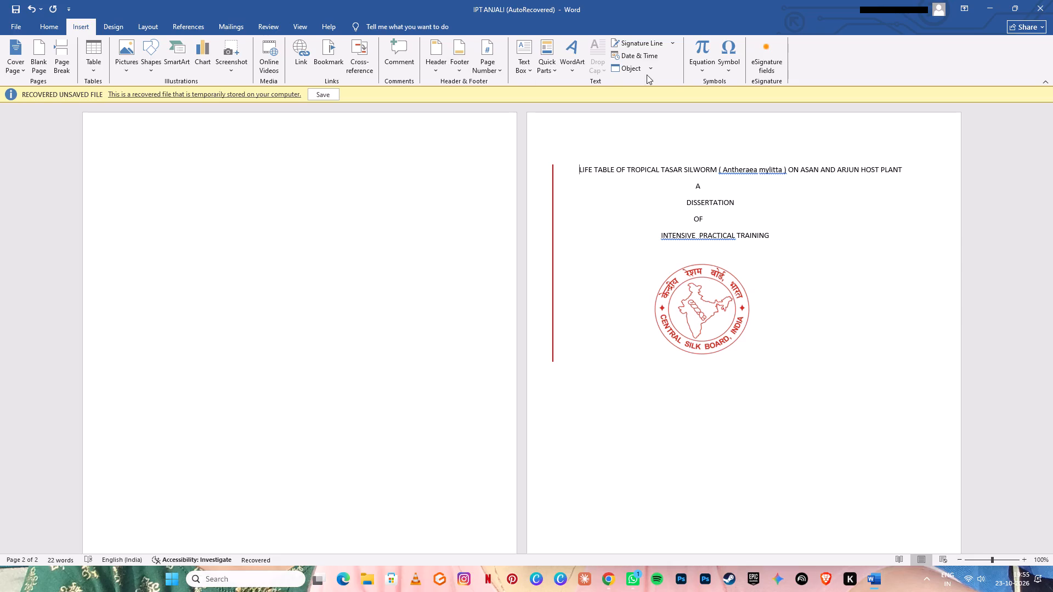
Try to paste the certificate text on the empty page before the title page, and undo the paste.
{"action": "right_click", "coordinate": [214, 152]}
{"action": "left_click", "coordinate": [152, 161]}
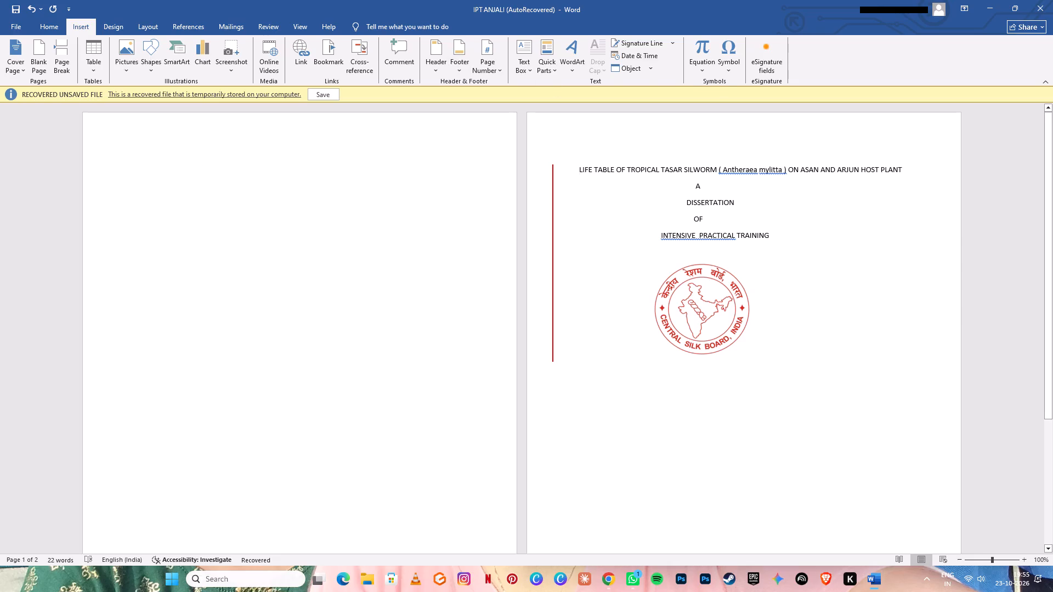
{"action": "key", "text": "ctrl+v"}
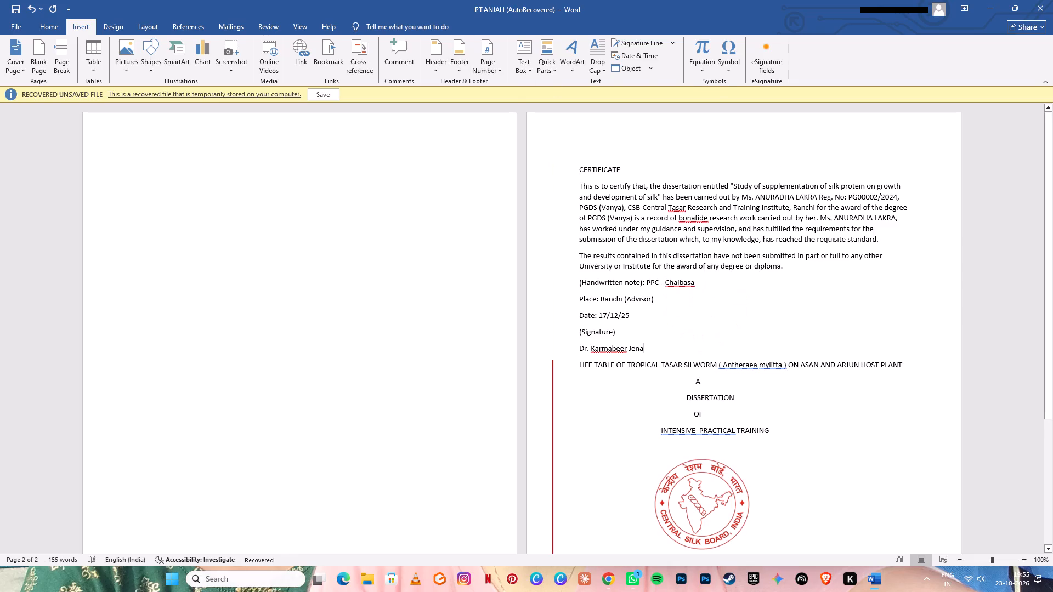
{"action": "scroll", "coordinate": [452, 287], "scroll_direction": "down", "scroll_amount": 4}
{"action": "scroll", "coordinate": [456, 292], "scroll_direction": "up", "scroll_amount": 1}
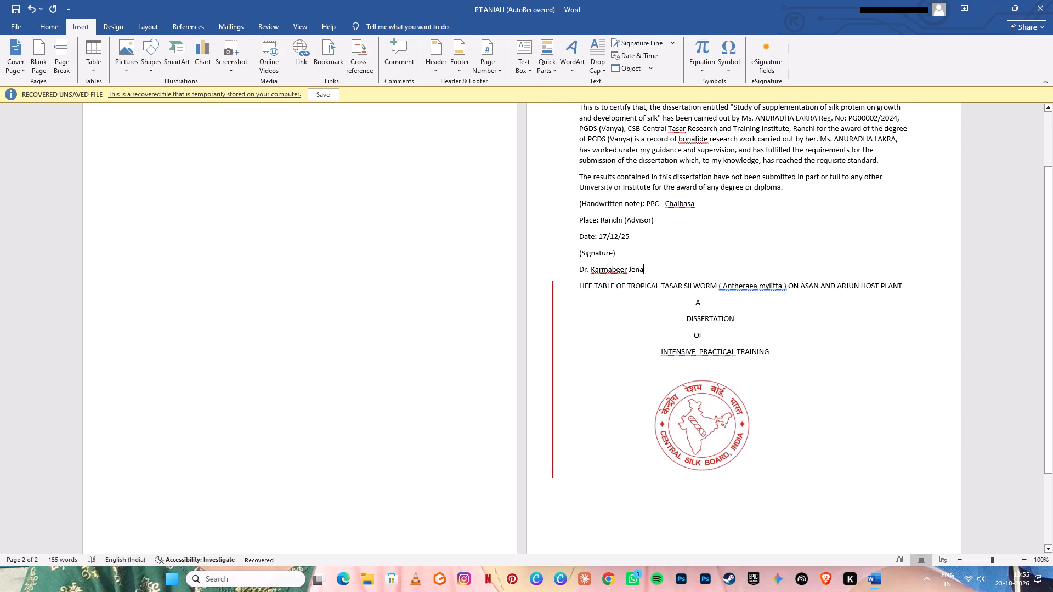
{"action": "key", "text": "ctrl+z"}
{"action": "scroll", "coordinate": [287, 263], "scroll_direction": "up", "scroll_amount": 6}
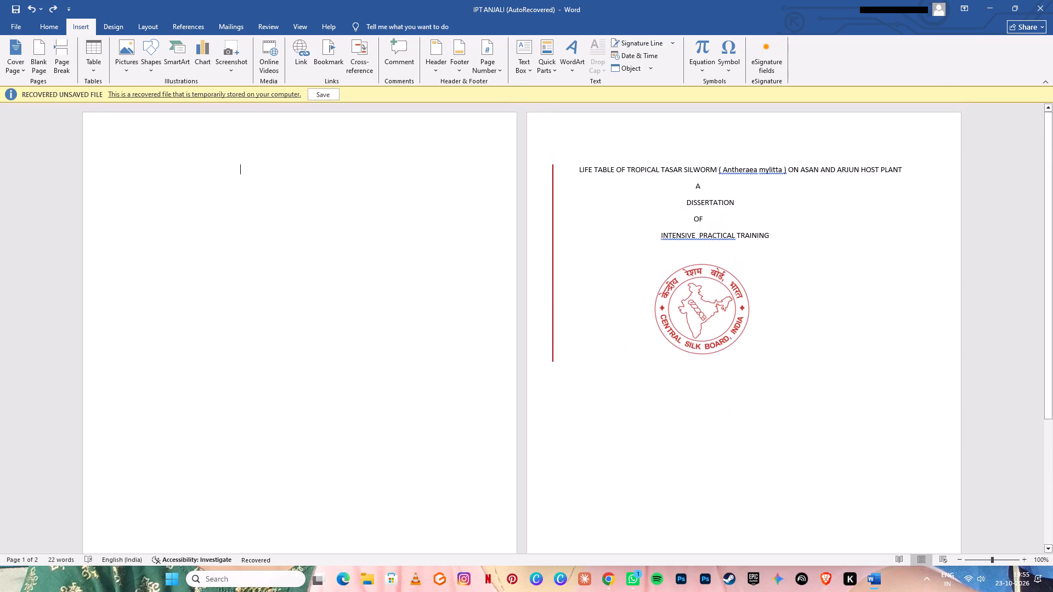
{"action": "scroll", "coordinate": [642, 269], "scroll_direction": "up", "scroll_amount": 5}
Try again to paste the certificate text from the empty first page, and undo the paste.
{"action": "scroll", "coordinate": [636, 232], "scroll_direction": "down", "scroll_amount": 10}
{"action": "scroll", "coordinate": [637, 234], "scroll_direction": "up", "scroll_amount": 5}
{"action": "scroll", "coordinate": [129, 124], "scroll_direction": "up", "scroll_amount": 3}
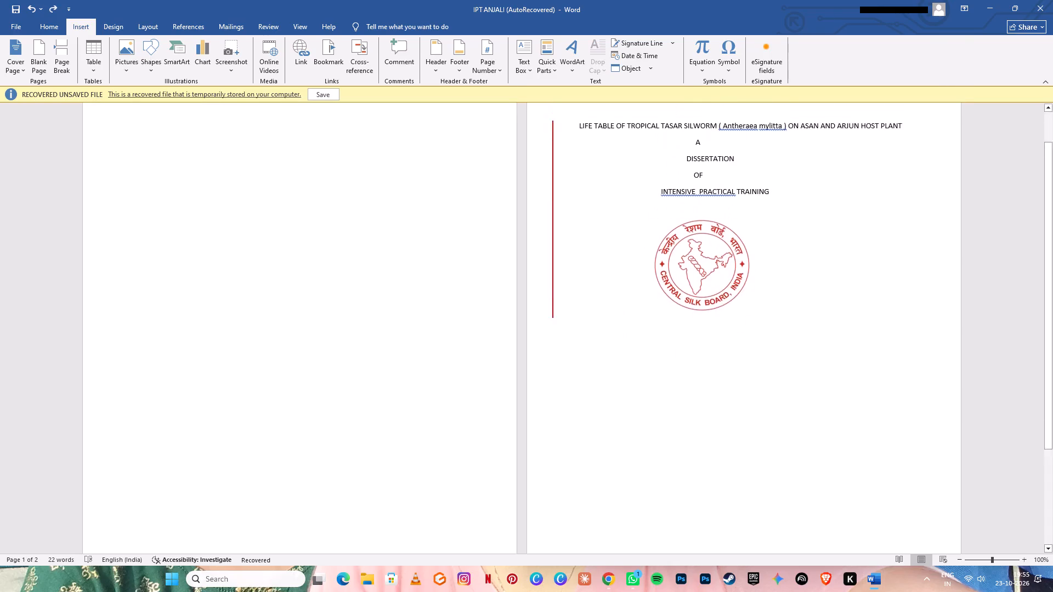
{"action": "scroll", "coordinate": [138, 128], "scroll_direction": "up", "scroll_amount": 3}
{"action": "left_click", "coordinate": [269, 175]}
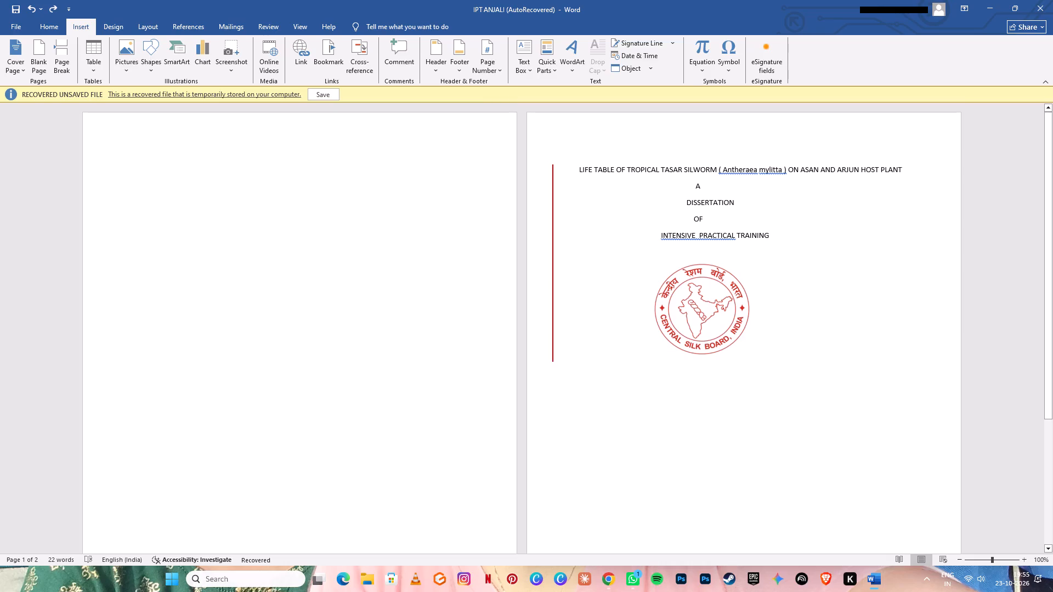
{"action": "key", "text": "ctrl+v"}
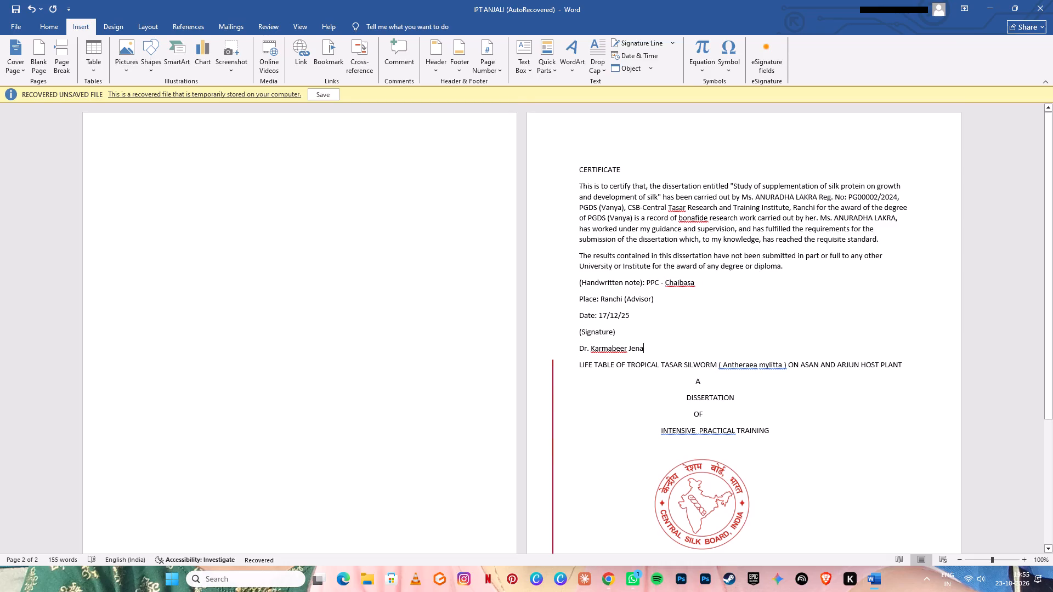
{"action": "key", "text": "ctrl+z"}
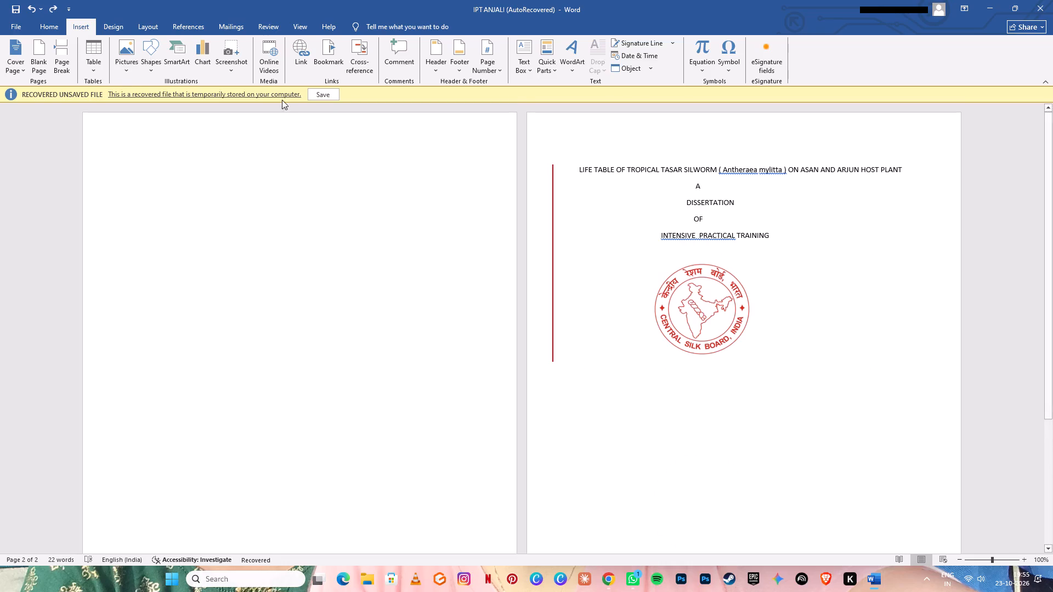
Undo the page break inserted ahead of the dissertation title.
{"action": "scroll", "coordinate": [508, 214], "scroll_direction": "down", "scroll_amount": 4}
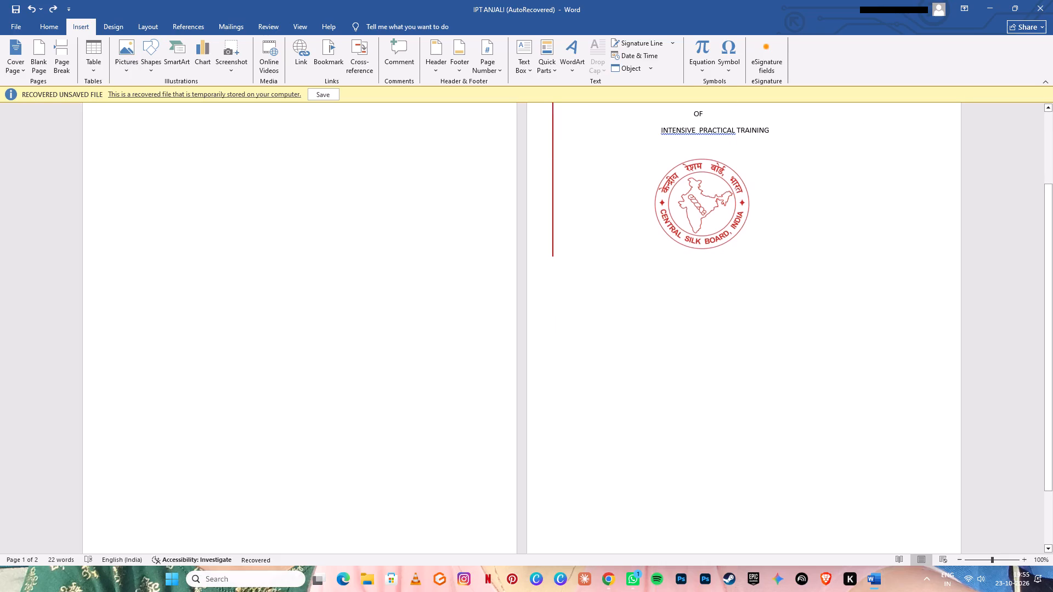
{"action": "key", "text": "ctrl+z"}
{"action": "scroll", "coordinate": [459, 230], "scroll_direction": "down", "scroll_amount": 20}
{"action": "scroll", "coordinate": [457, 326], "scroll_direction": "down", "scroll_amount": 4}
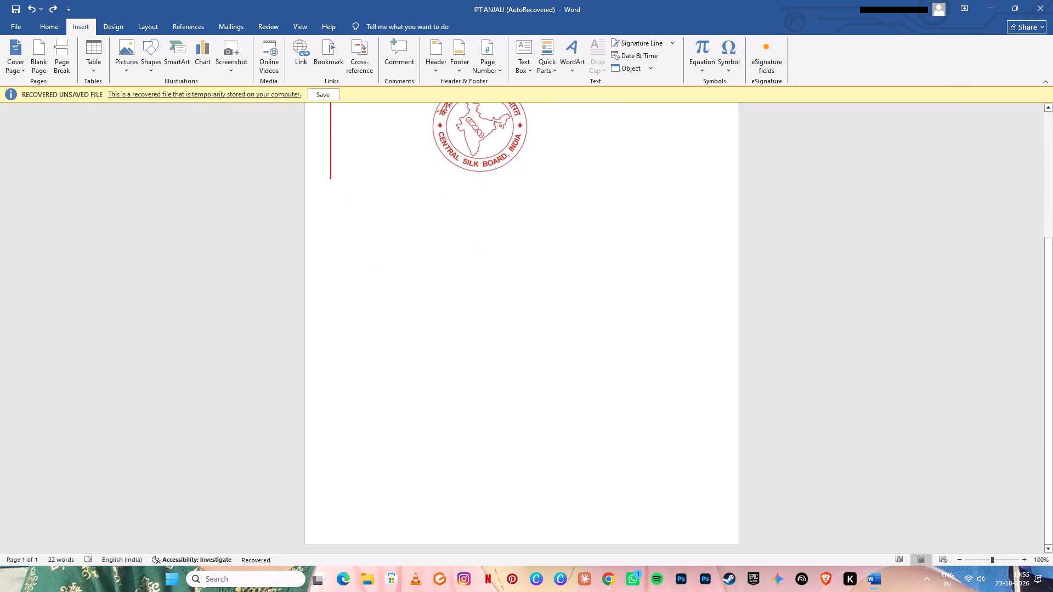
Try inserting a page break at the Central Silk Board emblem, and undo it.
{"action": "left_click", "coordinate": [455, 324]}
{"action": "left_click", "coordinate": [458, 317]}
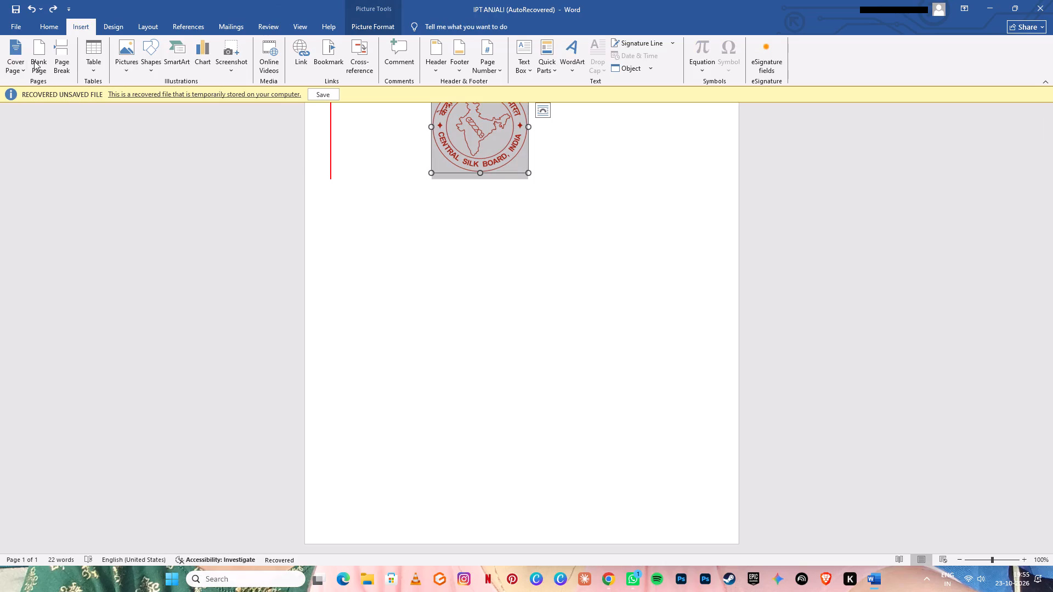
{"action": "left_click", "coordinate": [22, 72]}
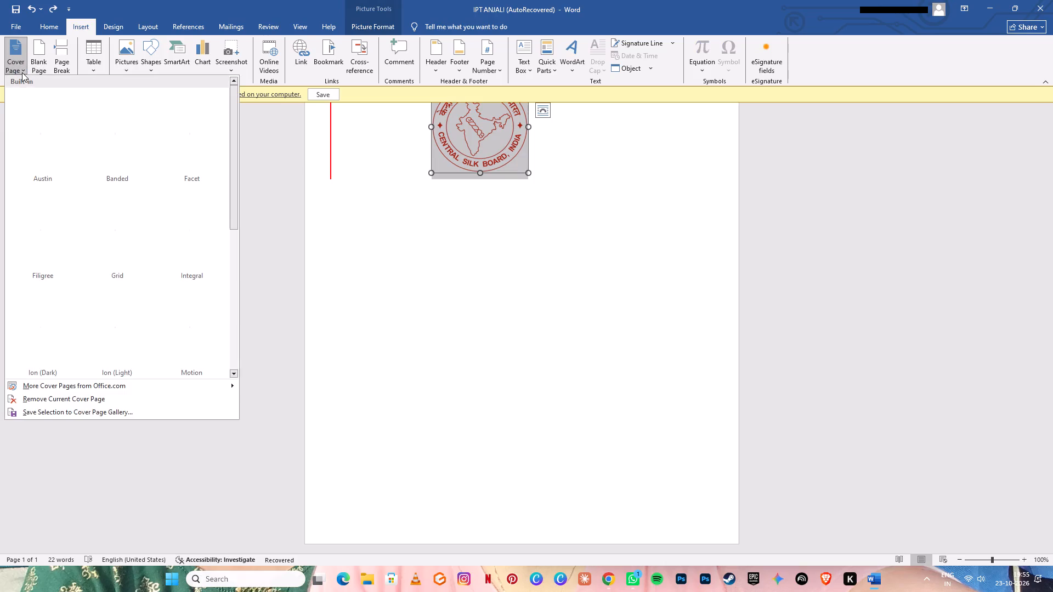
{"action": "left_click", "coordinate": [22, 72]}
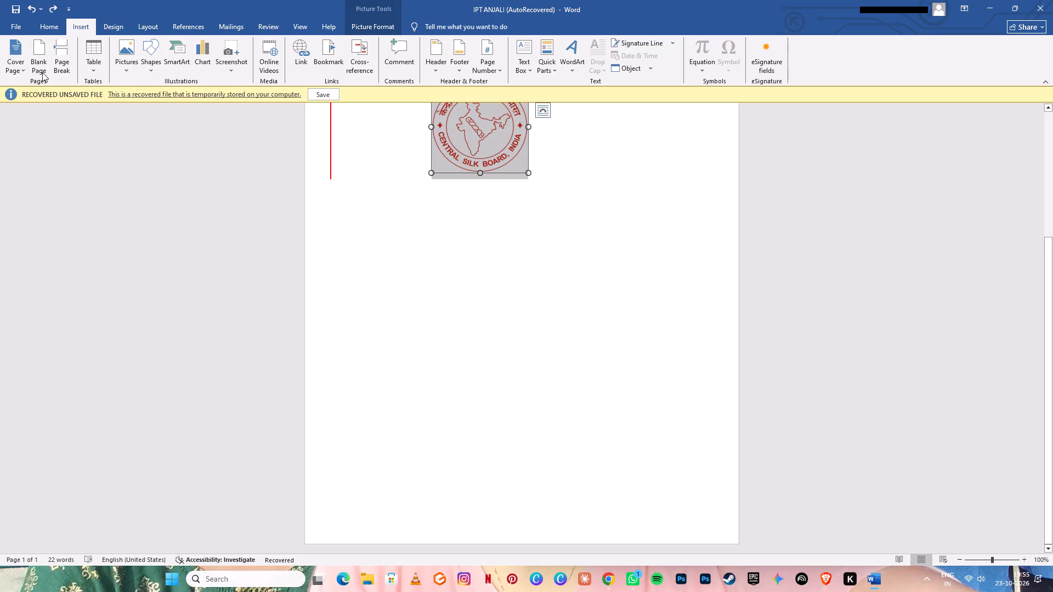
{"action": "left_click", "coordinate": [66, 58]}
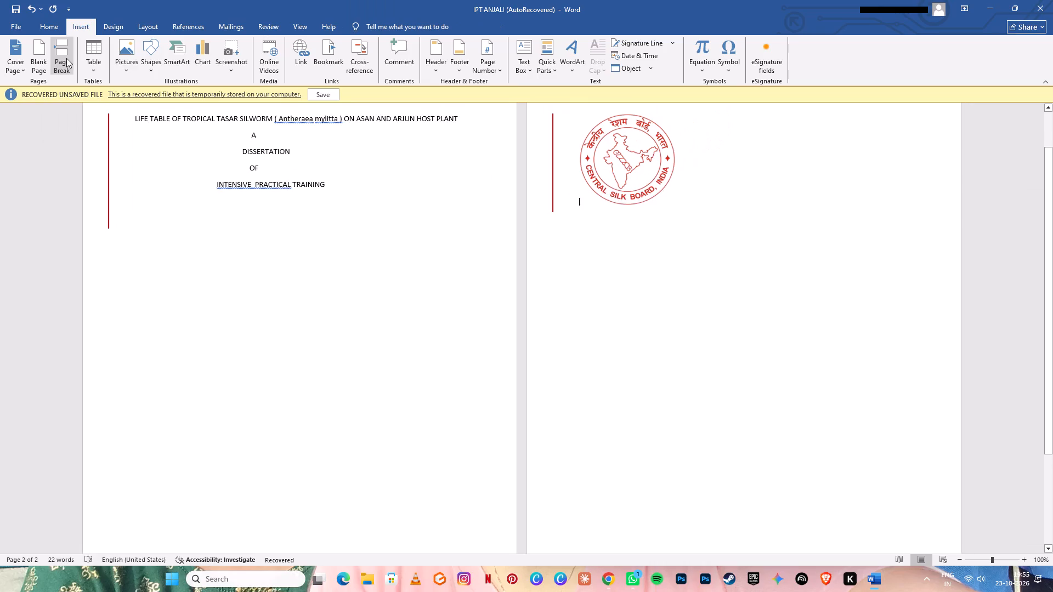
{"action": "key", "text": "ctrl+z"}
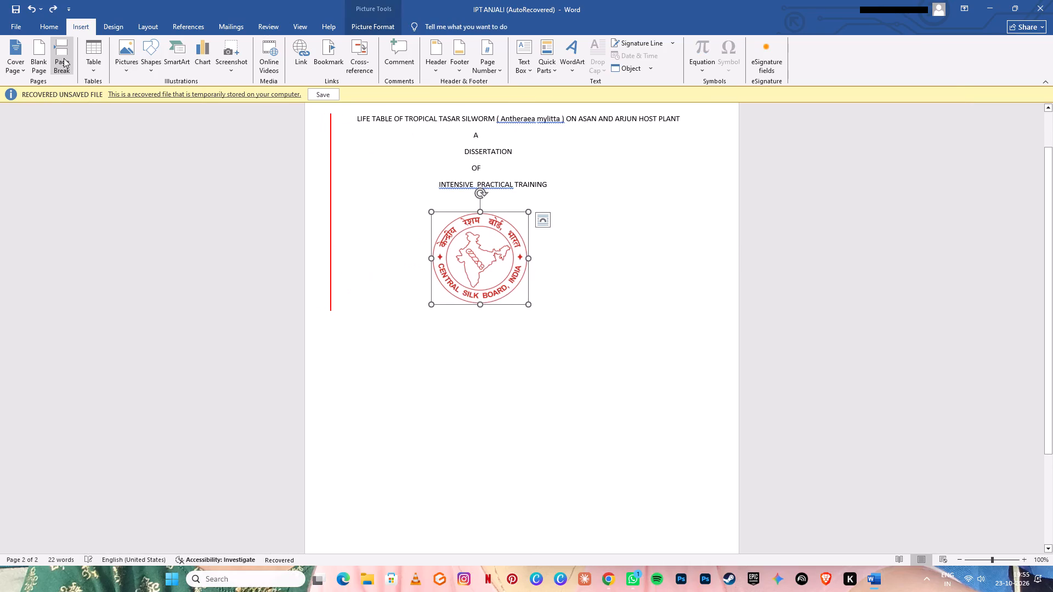
Insert a blank page after the Central Silk Board emblem and paste the certificate text onto it.
{"action": "left_click", "coordinate": [552, 392]}
{"action": "left_click", "coordinate": [534, 446]}
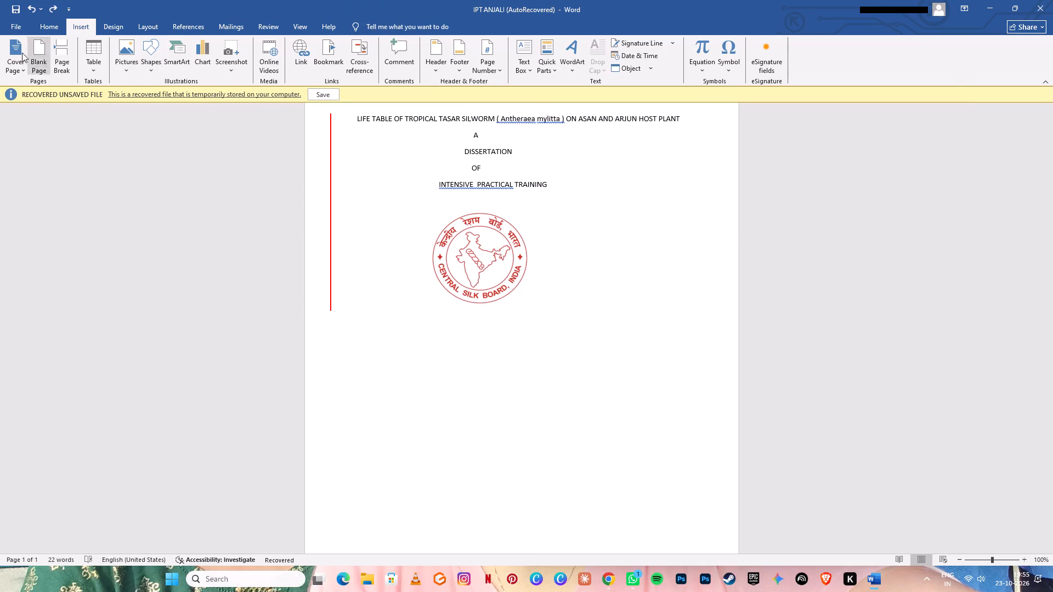
{"action": "left_click", "coordinate": [38, 56]}
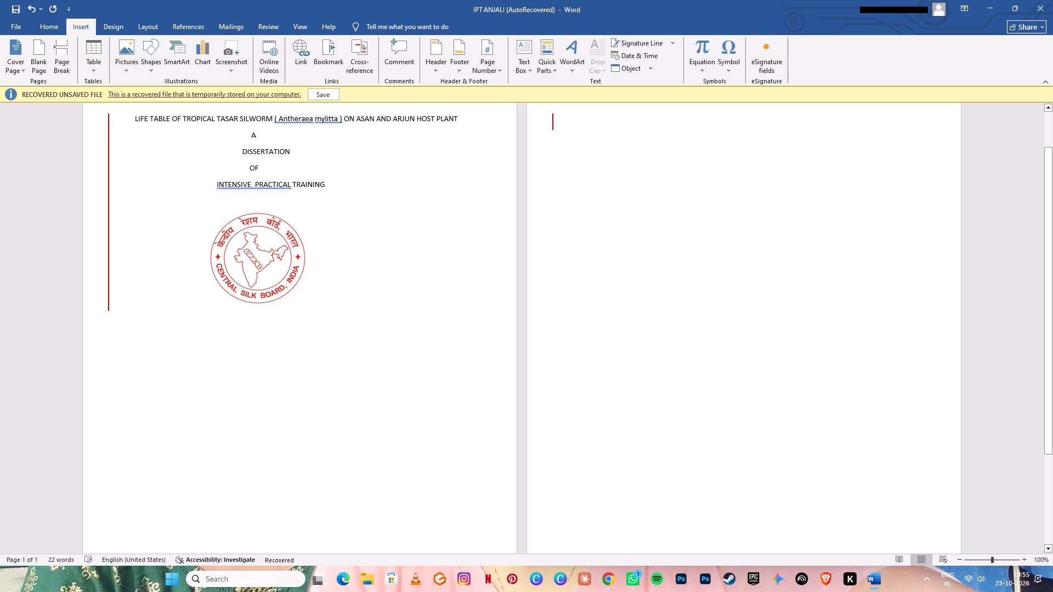
{"action": "key", "text": "ctrl+v"}
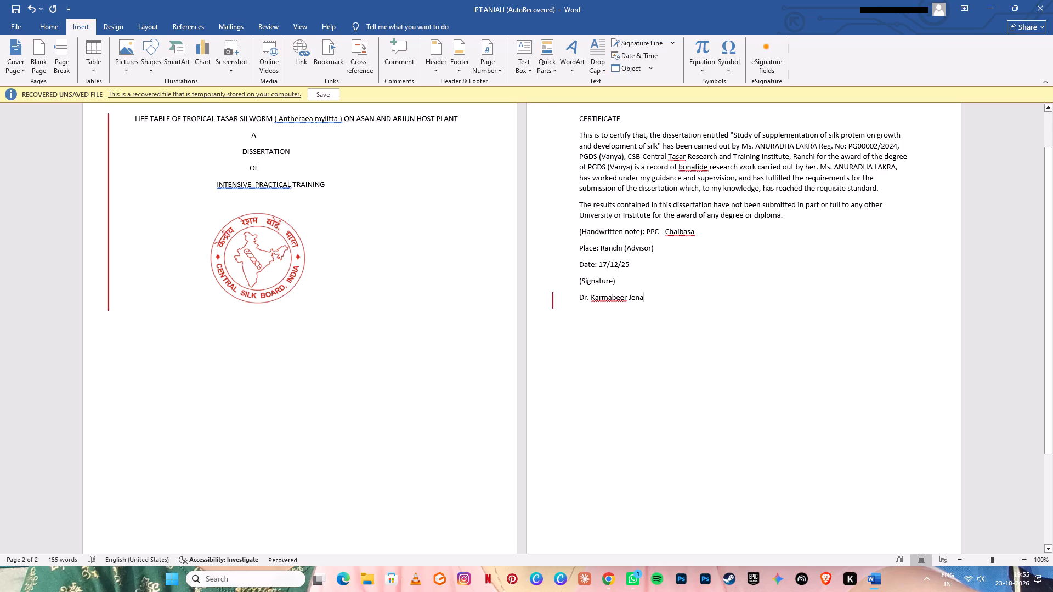
Save the recovered IPT ANJALI document with the certificate page included.
{"action": "left_click_drag", "start_coordinate": [579, 118], "coordinate": [698, 118]}
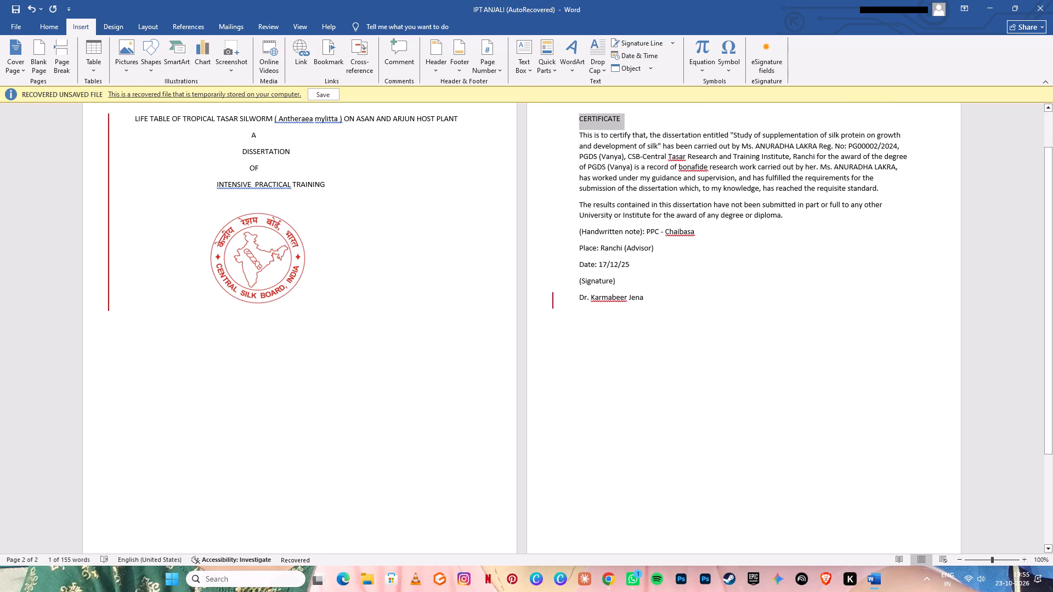
{"action": "left_click", "coordinate": [319, 92]}
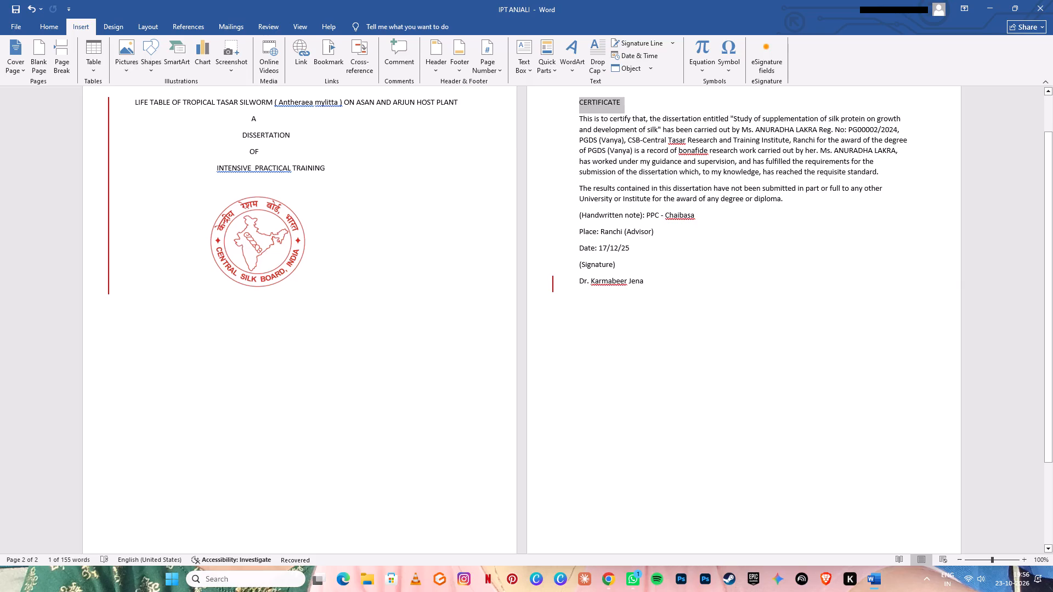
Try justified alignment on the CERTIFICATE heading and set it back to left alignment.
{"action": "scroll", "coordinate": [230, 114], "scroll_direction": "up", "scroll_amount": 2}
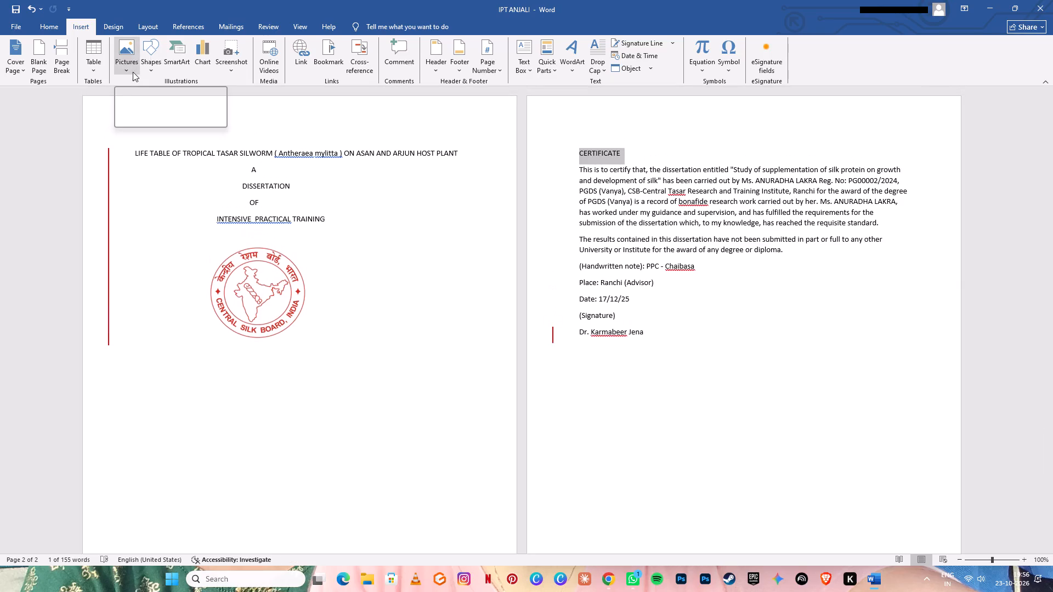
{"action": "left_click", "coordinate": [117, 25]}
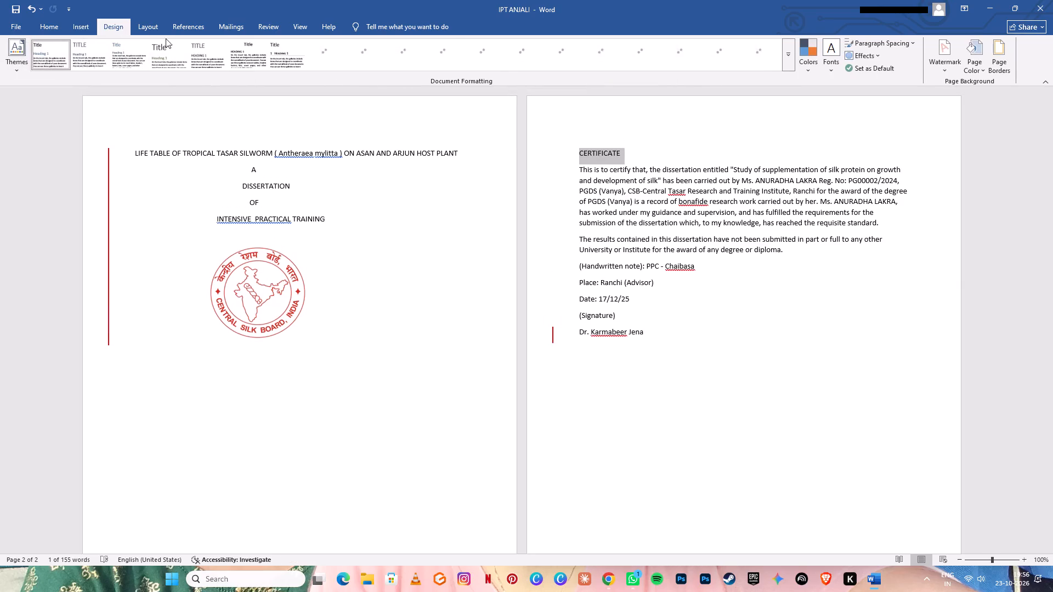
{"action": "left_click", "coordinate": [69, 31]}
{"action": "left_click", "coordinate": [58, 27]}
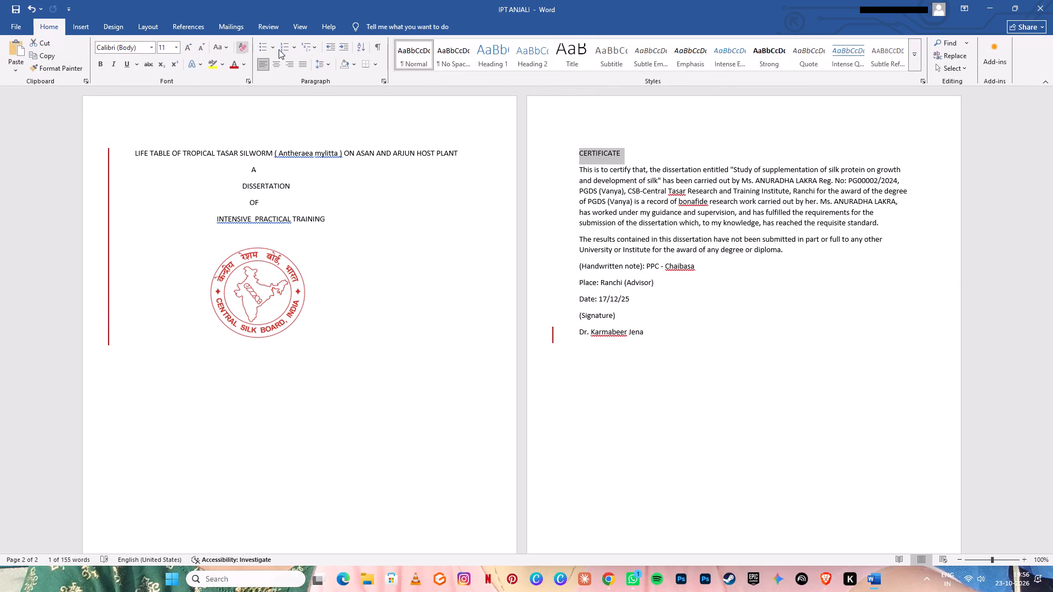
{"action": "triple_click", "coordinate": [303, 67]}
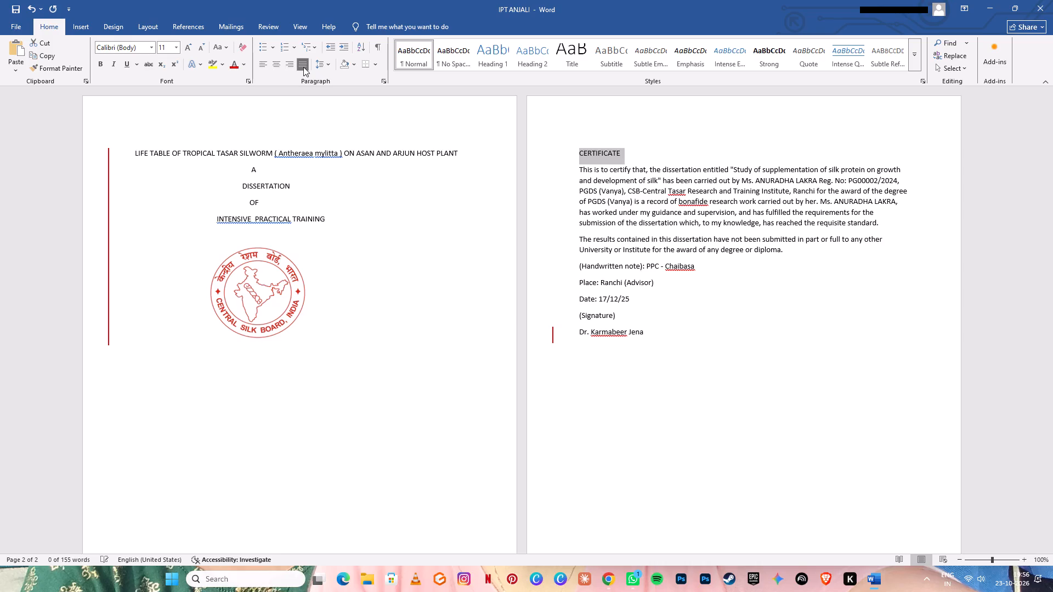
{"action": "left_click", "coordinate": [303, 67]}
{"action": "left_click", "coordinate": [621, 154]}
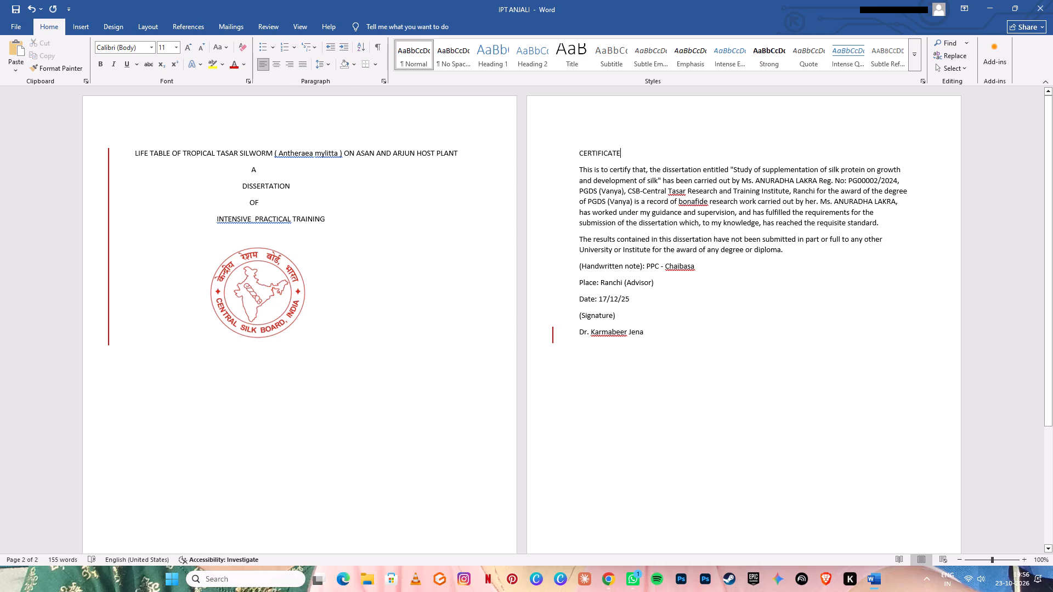
Make the CERTIFICATE heading bold and justified, and place the cursor in front of it.
{"action": "left_click_drag", "start_coordinate": [579, 152], "coordinate": [635, 141]}
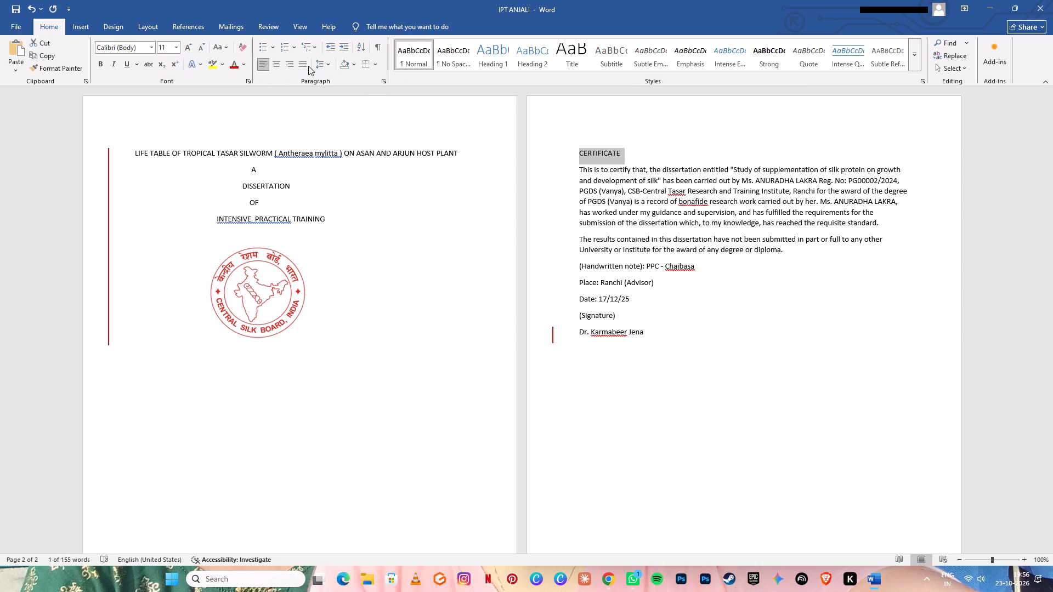
{"action": "left_click", "coordinate": [99, 62]}
{"action": "left_click", "coordinate": [300, 64]}
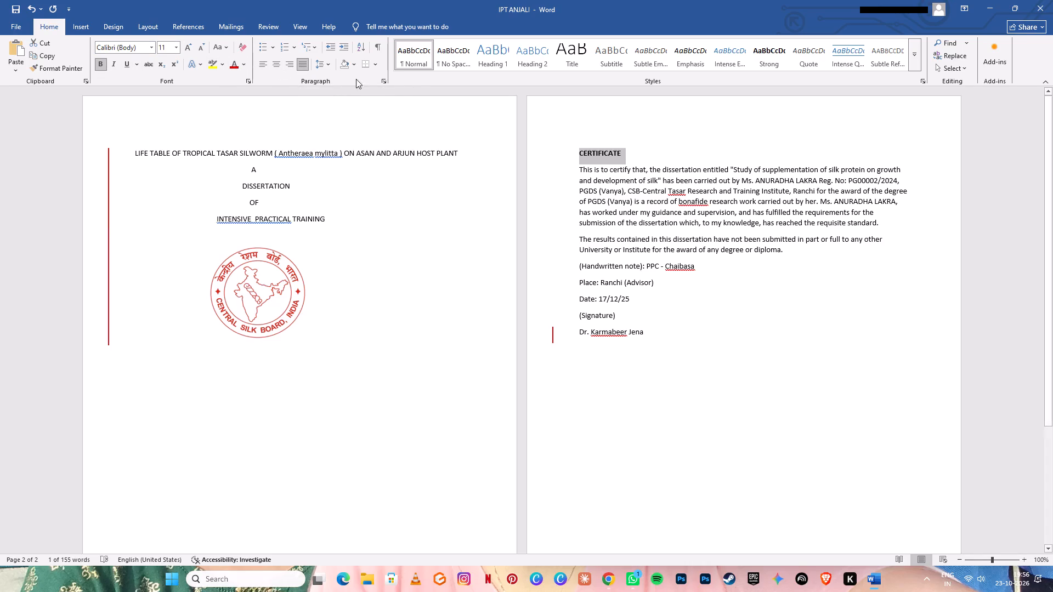
{"action": "left_click", "coordinate": [579, 151]}
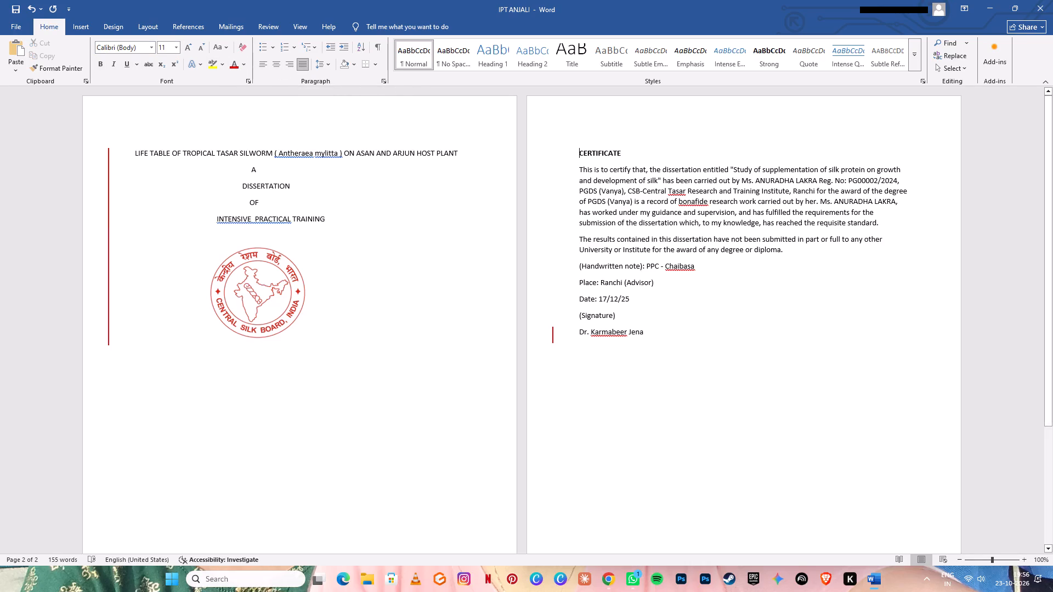
Shift the CERTIFICATE heading to about the middle of its line using leading spaces.
{"action": "key", "text": "space"}
{"action": "key", "text": "space"}
{"action": "key", "text": "space"}
{"action": "key", "text": "space"}
{"action": "key", "text": "space"}
{"action": "key", "text": "space"}
{"action": "key", "text": "space"}
{"action": "key", "text": "space"}
{"action": "key", "text": "space"}
{"action": "key", "text": "space"}
{"action": "key", "text": "space"}
{"action": "key", "text": "space"}
{"action": "key", "text": "space"}
{"action": "key", "text": "space"}
{"action": "key", "text": "space"}
{"action": "key", "text": "space"}
{"action": "key", "text": "space"}
{"action": "key", "text": "space"}
{"action": "key", "text": "space"}
{"action": "key", "text": "space"}
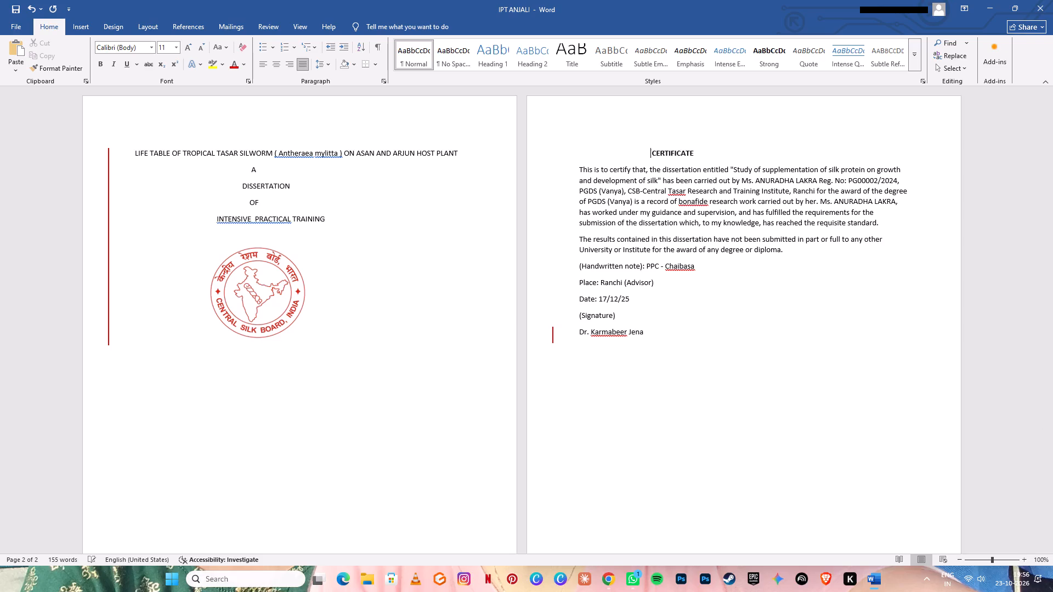
{"action": "key", "text": "space"}
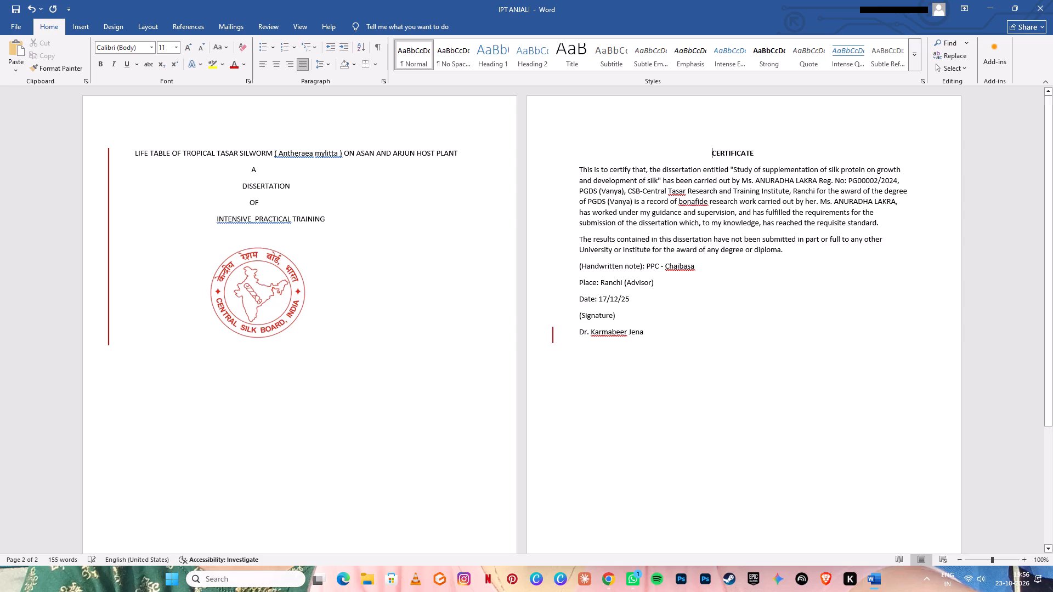
{"action": "key", "text": "BackSpace"}
{"action": "key", "text": "BackSpace"}
{"action": "key", "text": "BackSpace"}
{"action": "key", "text": "BackSpace"}
{"action": "key", "text": "BackSpace"}
{"action": "key", "text": "BackSpace"}
{"action": "key", "text": "BackSpace"}
{"action": "key", "text": "BackSpace"}
{"action": "key", "text": "BackSpace"}
{"action": "key", "text": "BackSpace"}
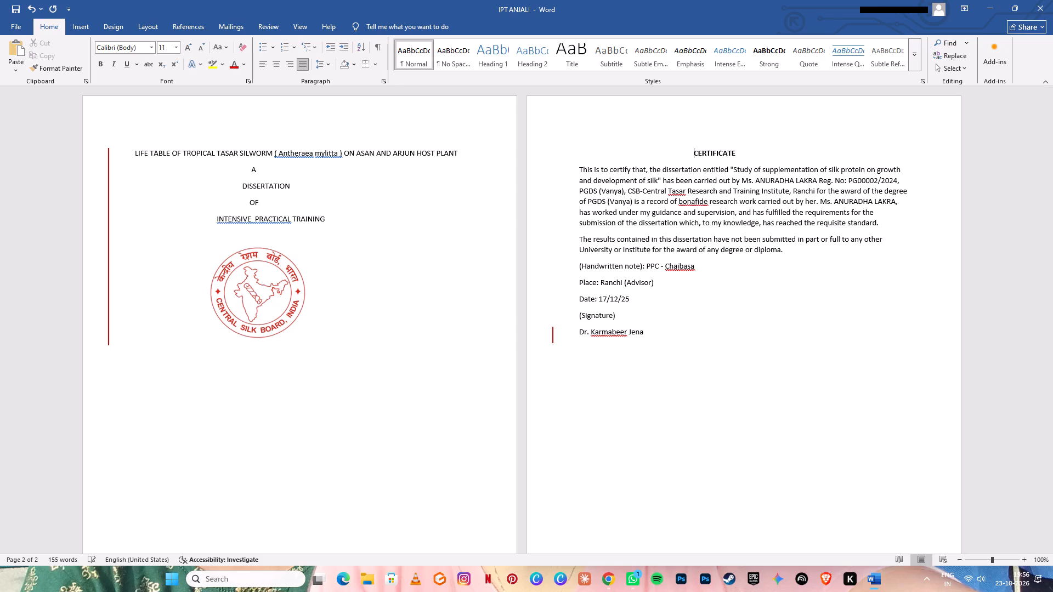
{"action": "key", "text": "BackSpace"}
Set the font size of the CERTIFICATE heading line to 28.
{"action": "left_click", "coordinate": [176, 47]}
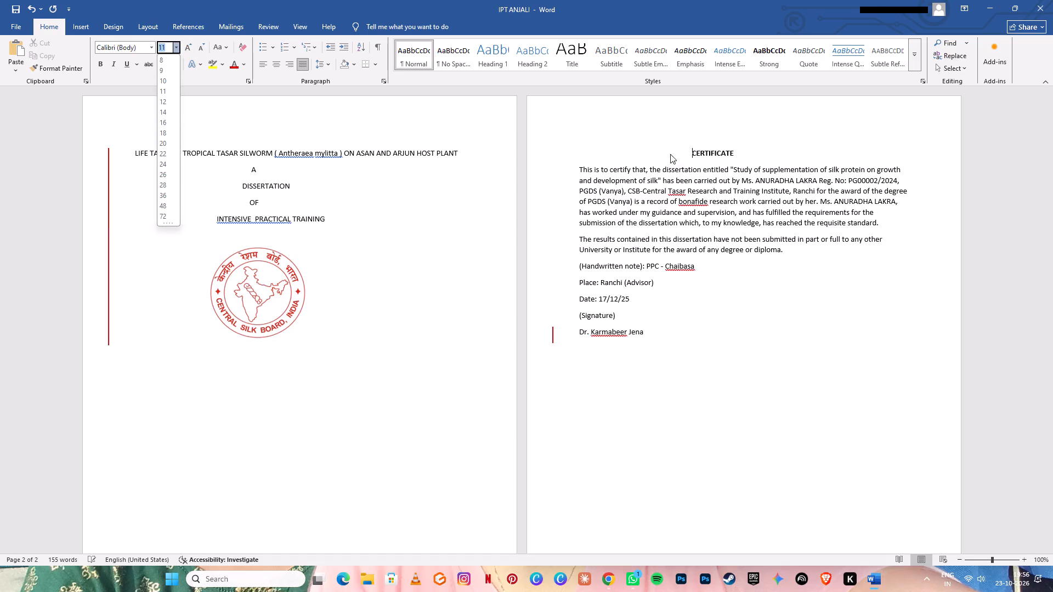
{"action": "left_click", "coordinate": [736, 151]}
{"action": "left_click_drag", "start_coordinate": [735, 151], "coordinate": [682, 149]}
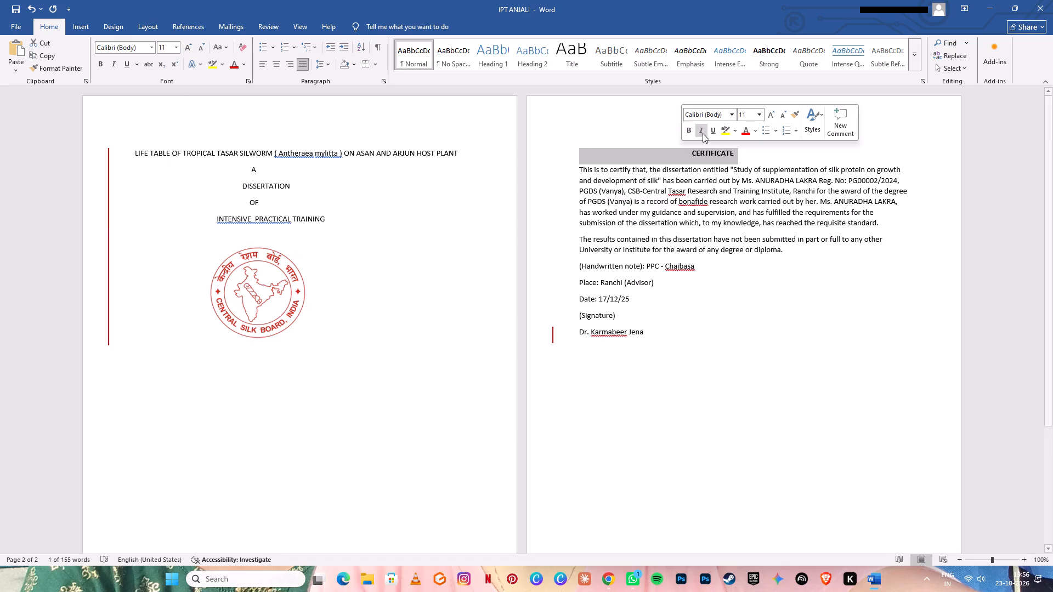
{"action": "left_click", "coordinate": [734, 115]}
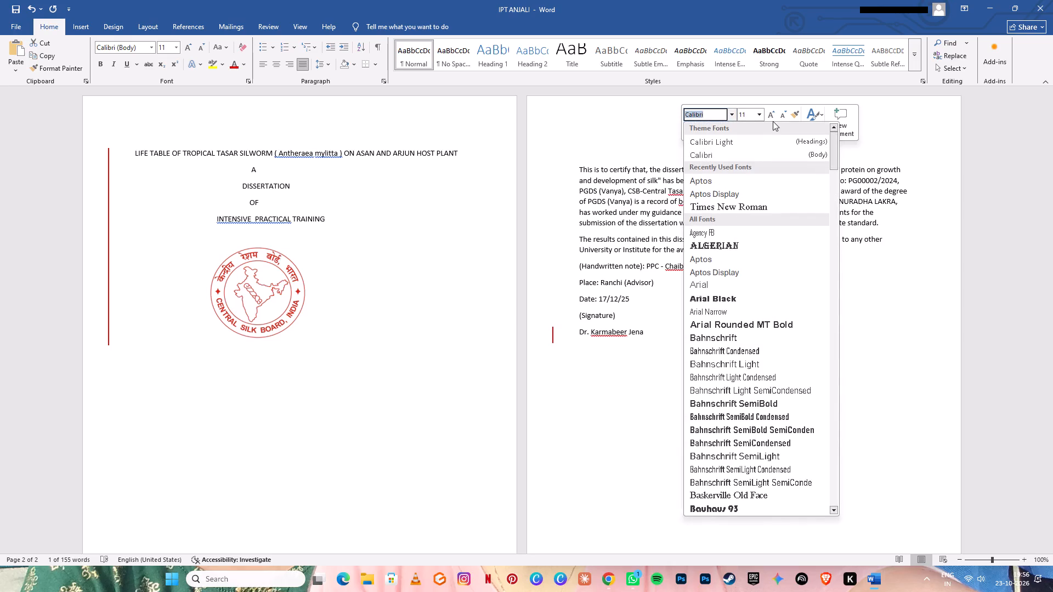
{"action": "left_click", "coordinate": [758, 113]}
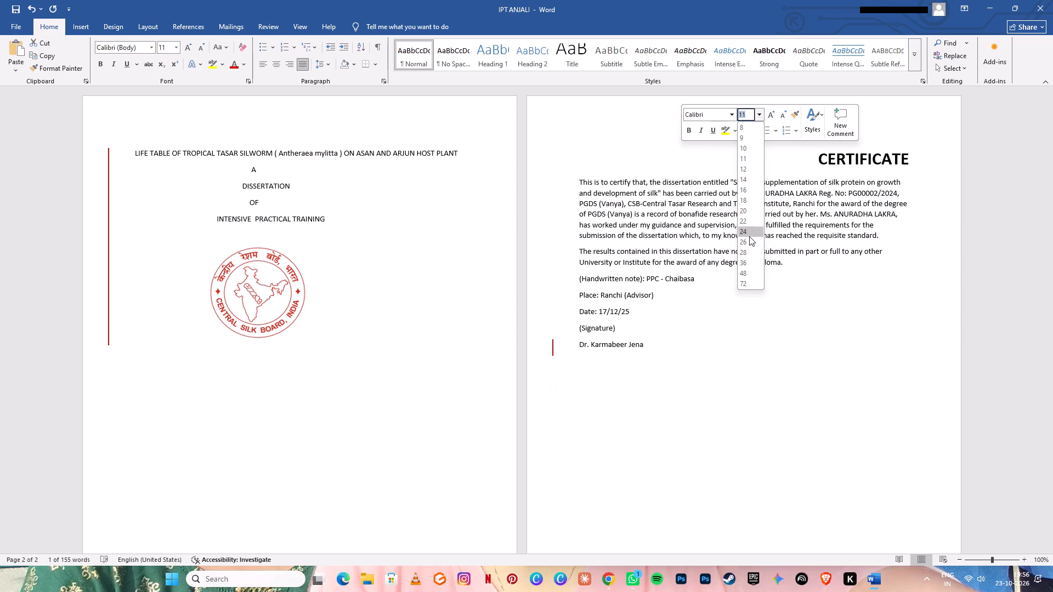
{"action": "left_click", "coordinate": [749, 251]}
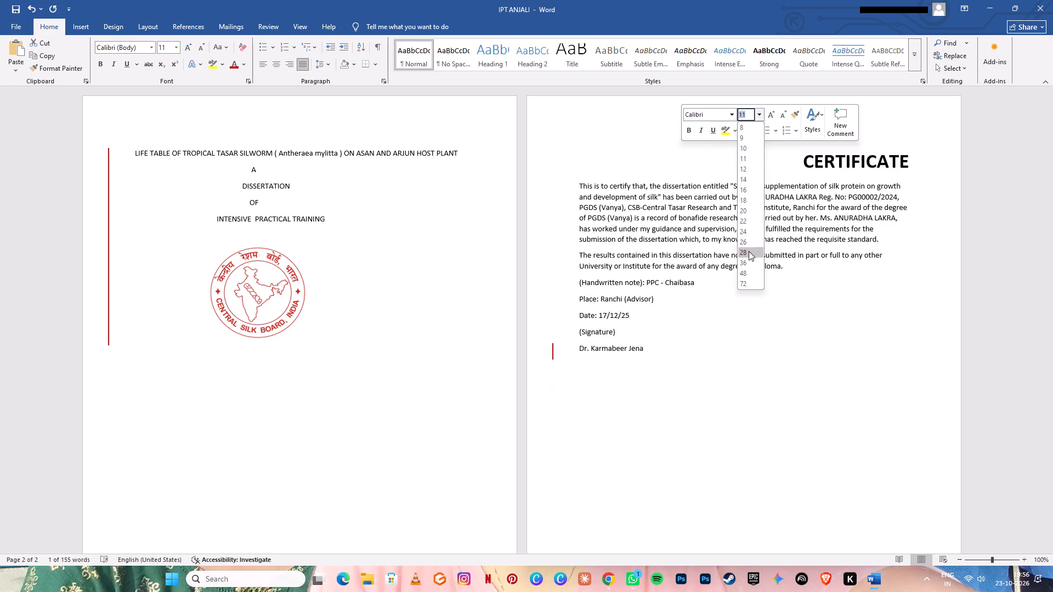
Reduce the leading spaces before the enlarged CERTIFICATE heading so it sits centred above the certificate text.
{"action": "left_click", "coordinate": [799, 158]}
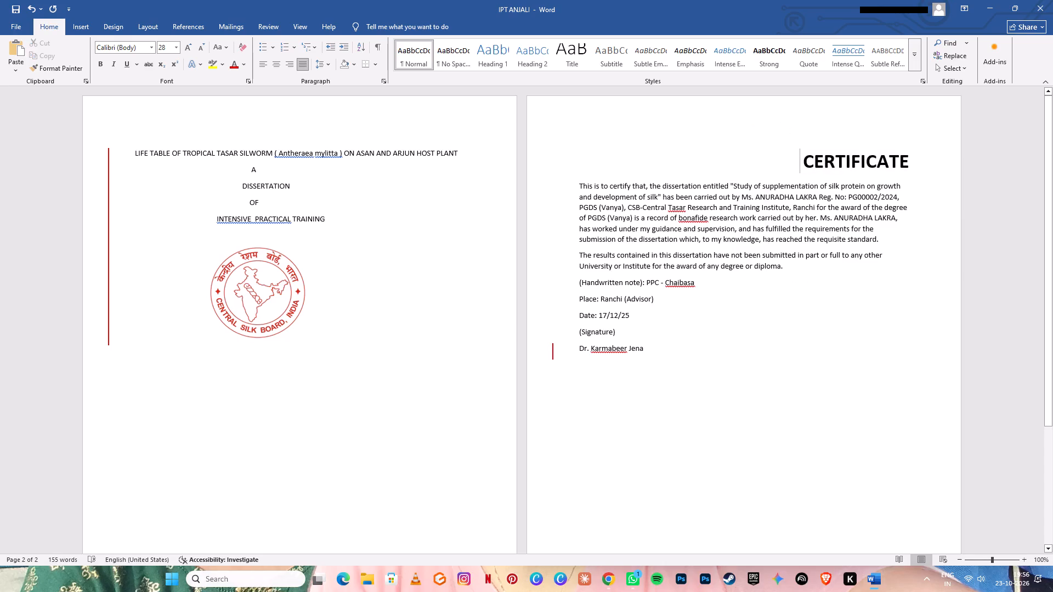
{"action": "key", "text": "BackSpace"}
{"action": "key", "text": "BackSpace"}
{"action": "key", "text": "BackSpace"}
{"action": "key", "text": "BackSpace"}
{"action": "key", "text": "BackSpace"}
{"action": "key", "text": "BackSpace"}
{"action": "key", "text": "BackSpace"}
{"action": "key", "text": "BackSpace"}
{"action": "key", "text": "BackSpace"}
{"action": "key", "text": "BackSpace"}
{"action": "key", "text": "BackSpace"}
{"action": "key", "text": "BackSpace"}
{"action": "key", "text": "BackSpace"}
{"action": "key", "text": "BackSpace"}
{"action": "key", "text": "BackSpace"}
{"action": "key", "text": "BackSpace"}
{"action": "key", "text": "BackSpace"}
{"action": "key", "text": "BackSpace"}
{"action": "key", "text": "BackSpace"}
{"action": "key", "text": "BackSpace"}
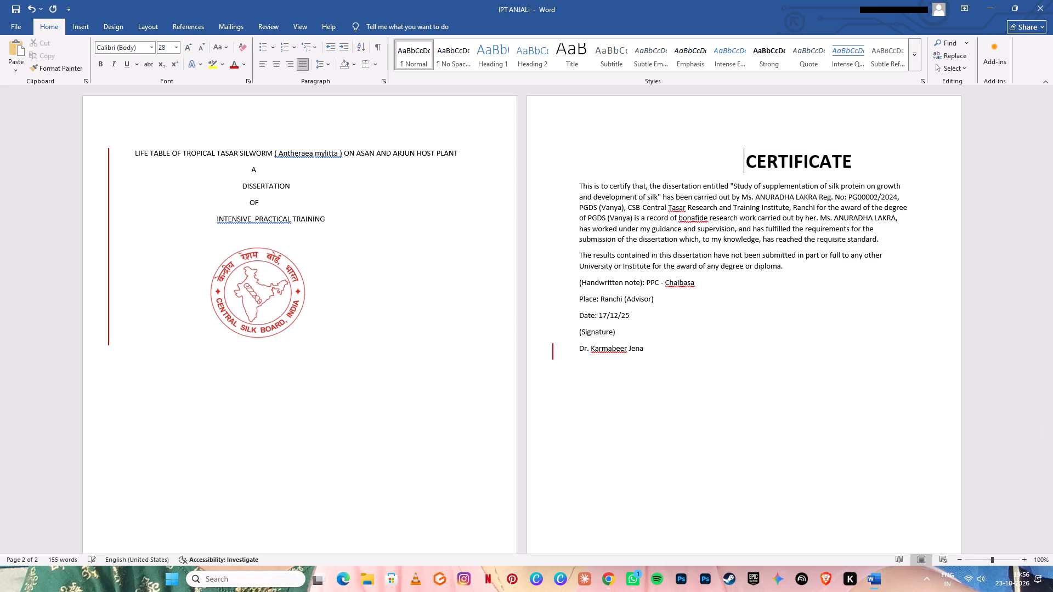
{"action": "key", "text": "space"}
{"action": "key", "text": "space"}
{"action": "key", "text": "space"}
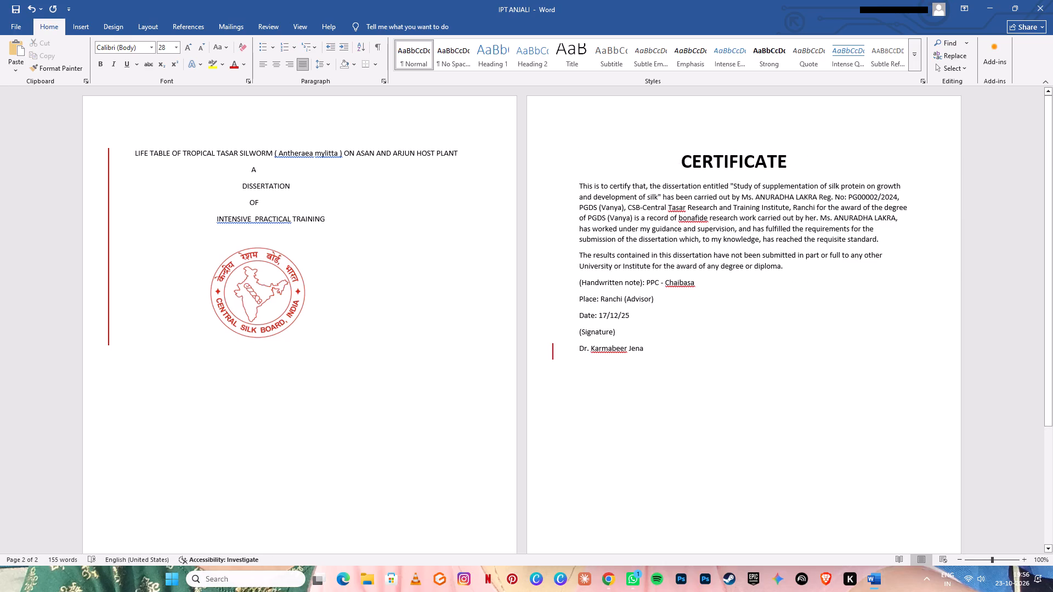
Justify the two body paragraphs of the certificate, from "This is to certify" through "any degree or diploma".
{"action": "left_click_drag", "start_coordinate": [576, 187], "coordinate": [773, 369]}
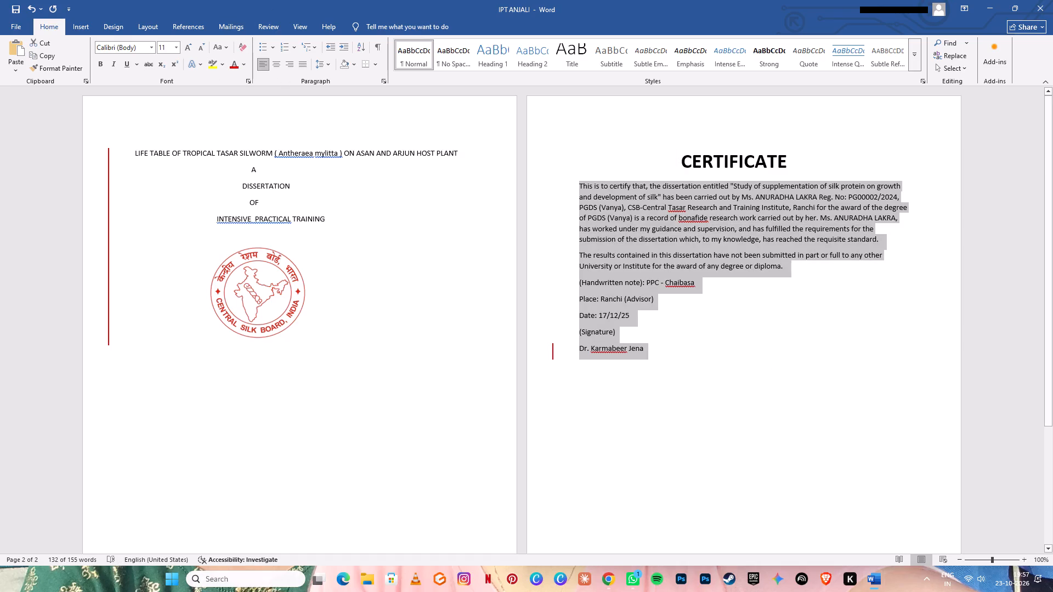
{"action": "left_click", "coordinate": [734, 324]}
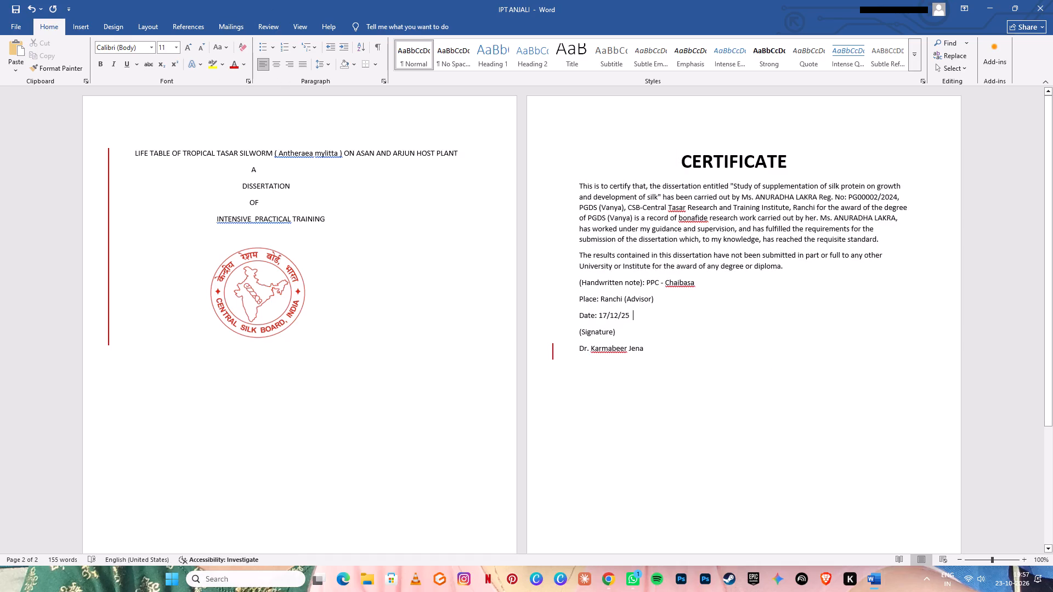
{"action": "left_click_drag", "start_coordinate": [795, 274], "coordinate": [554, 191]}
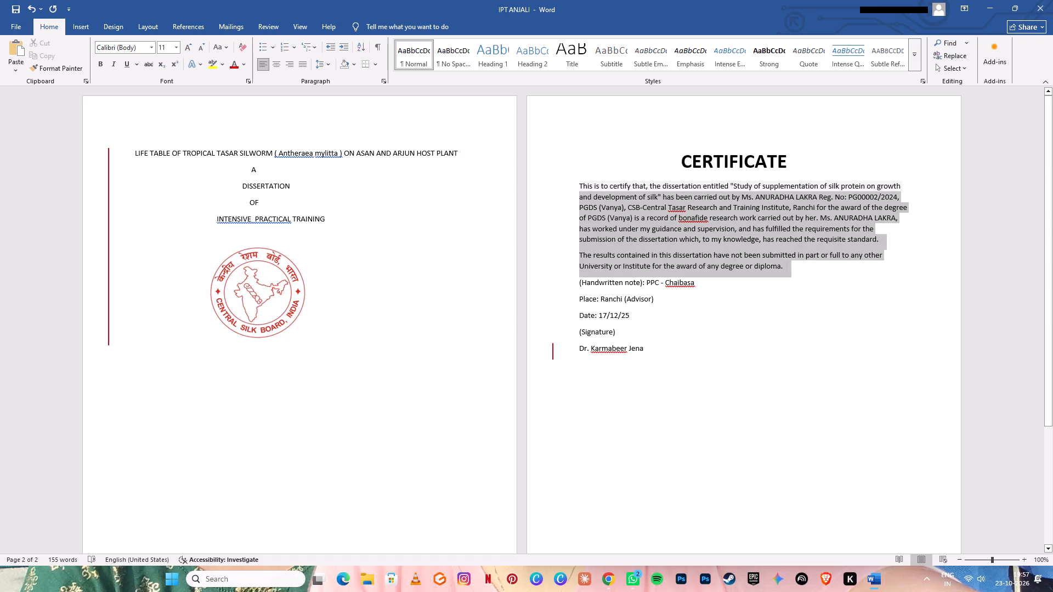
{"action": "left_click_drag", "start_coordinate": [554, 191], "coordinate": [554, 189]}
{"action": "left_click", "coordinate": [300, 68]}
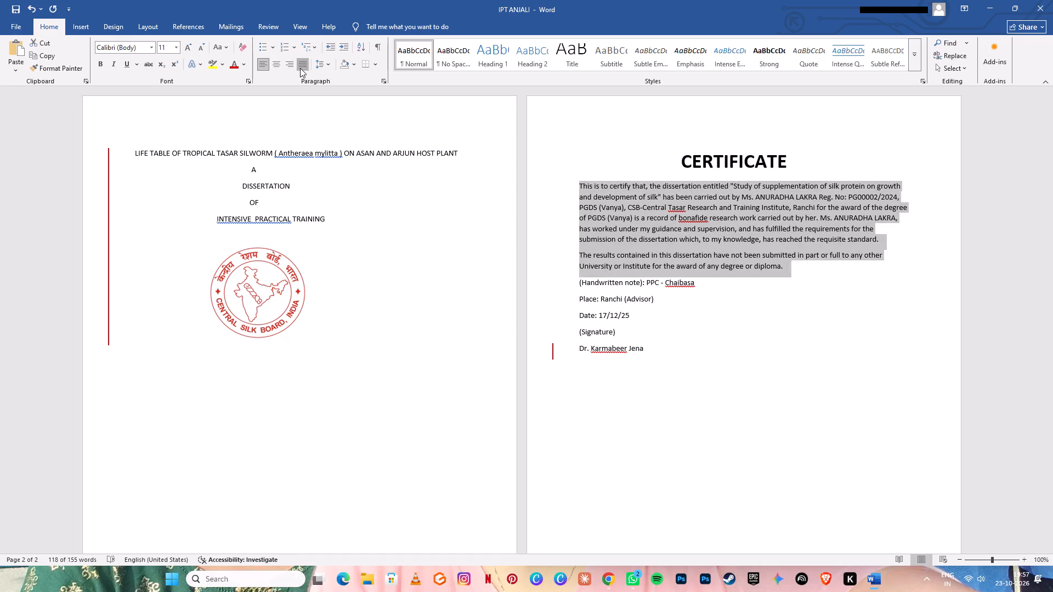
{"action": "left_click", "coordinate": [852, 411]}
Examine the spelling-flagged words "Tasar" and "bonafide" in the first certificate paragraph, including the suggestions for "Tasar".
{"action": "left_click", "coordinate": [698, 219]}
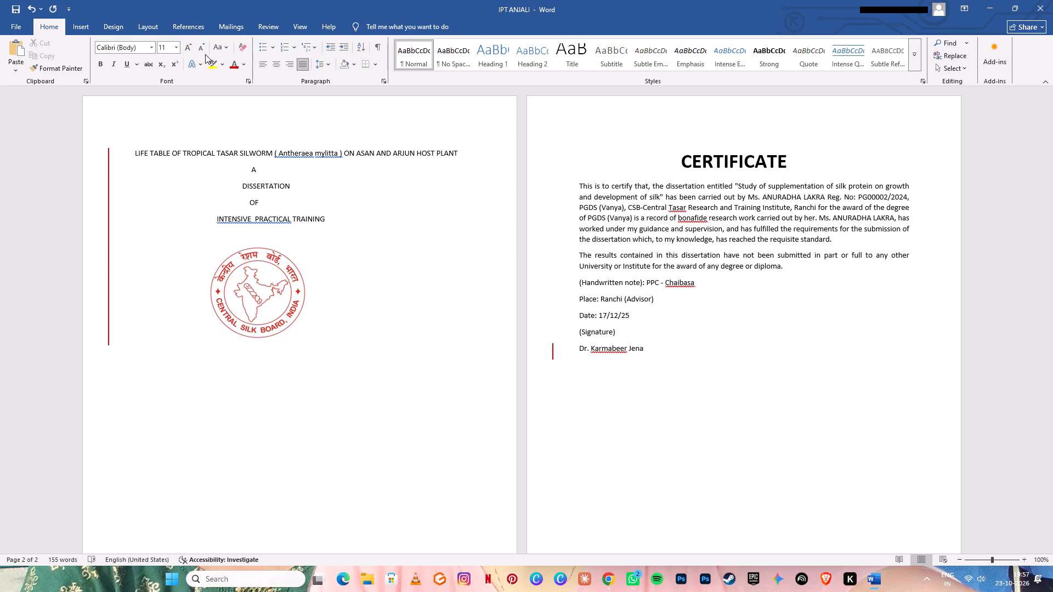
{"action": "left_click_drag", "start_coordinate": [687, 207], "coordinate": [679, 207]}
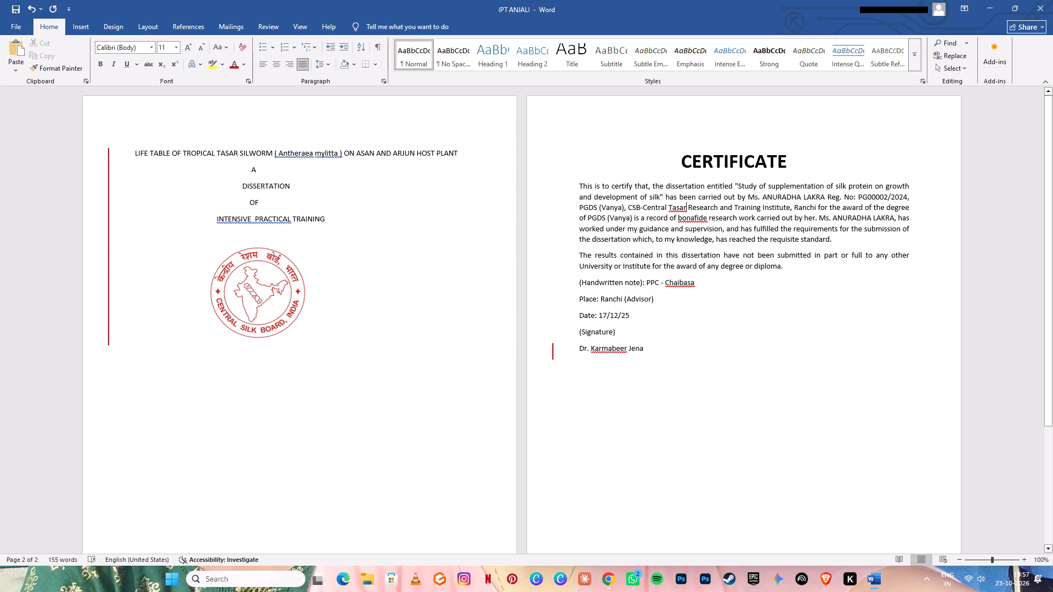
{"action": "left_click_drag", "start_coordinate": [679, 207], "coordinate": [670, 208]}
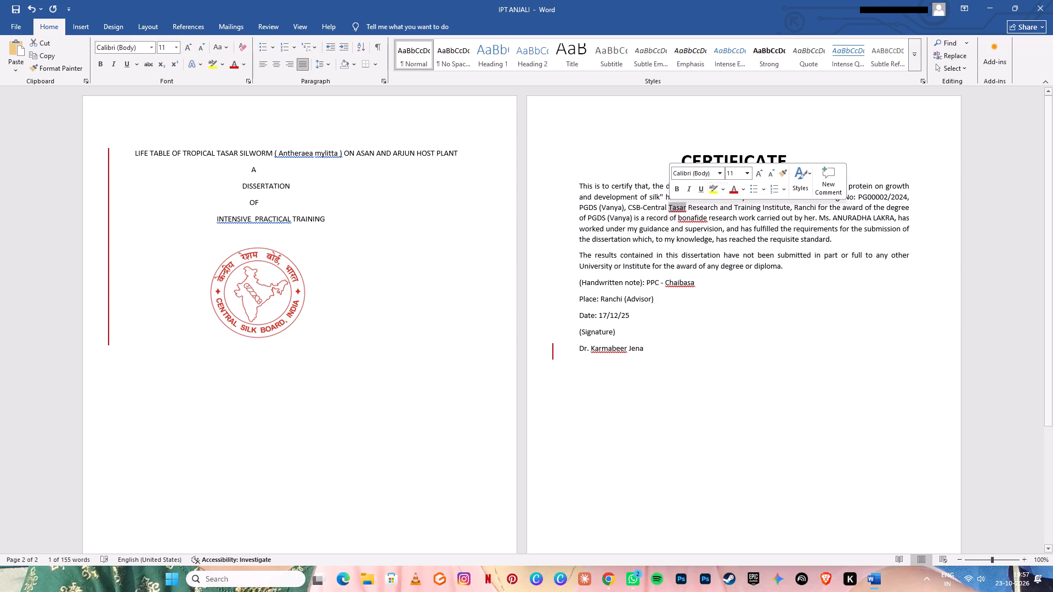
{"action": "double_click", "coordinate": [681, 208]}
{"action": "left_click", "coordinate": [686, 208]}
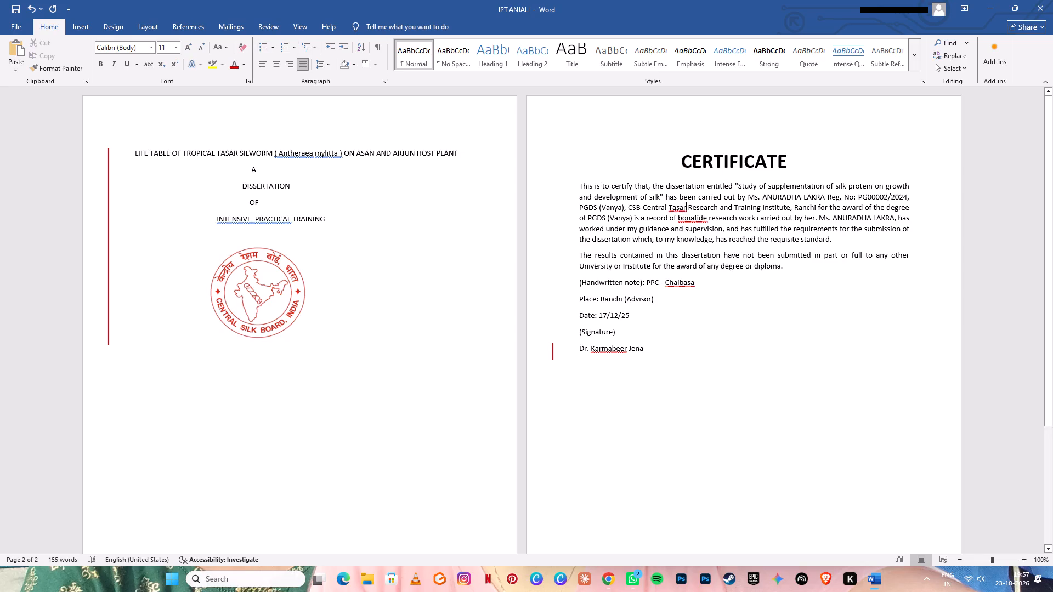
{"action": "left_click", "coordinate": [682, 210]}
{"action": "right_click", "coordinate": [685, 209]}
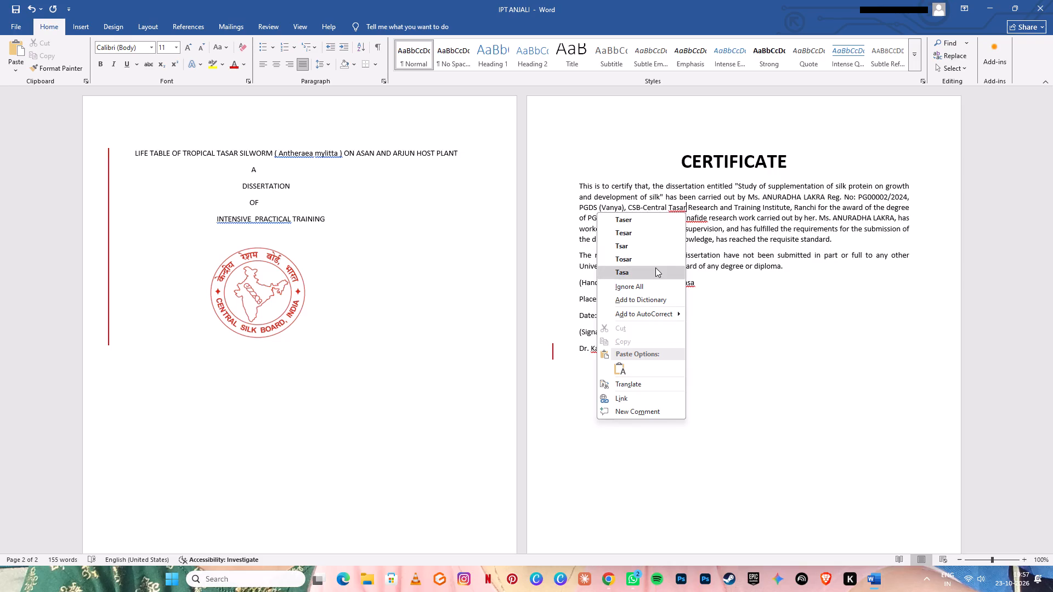
{"action": "left_click", "coordinate": [753, 317]}
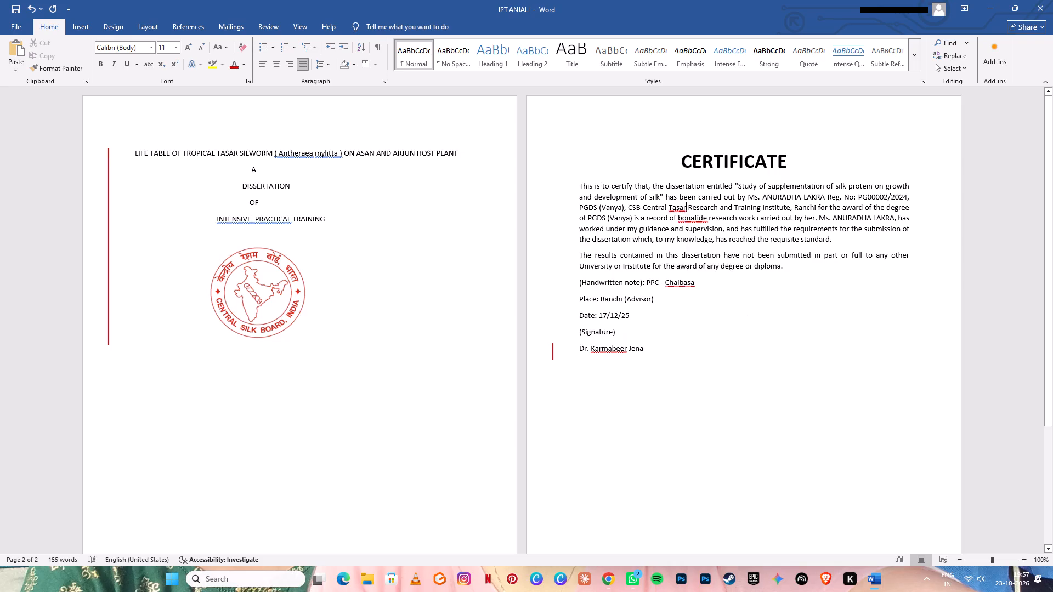
{"action": "left_click", "coordinate": [705, 218]}
{"action": "double_click", "coordinate": [705, 218]}
{"action": "double_click", "coordinate": [706, 217]}
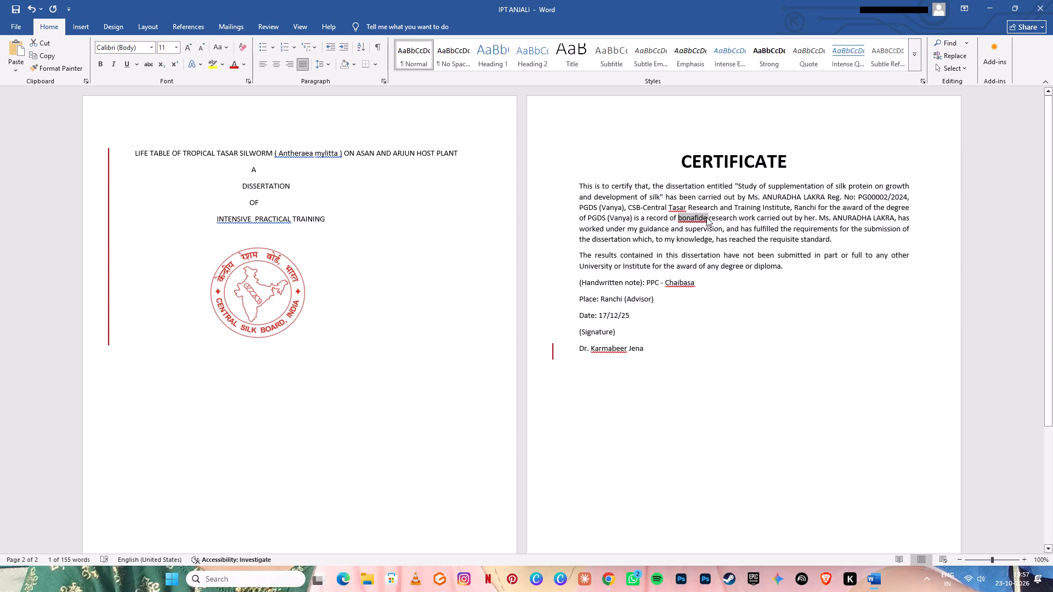
{"action": "left_click", "coordinate": [706, 217]}
{"action": "left_click", "coordinate": [701, 221]}
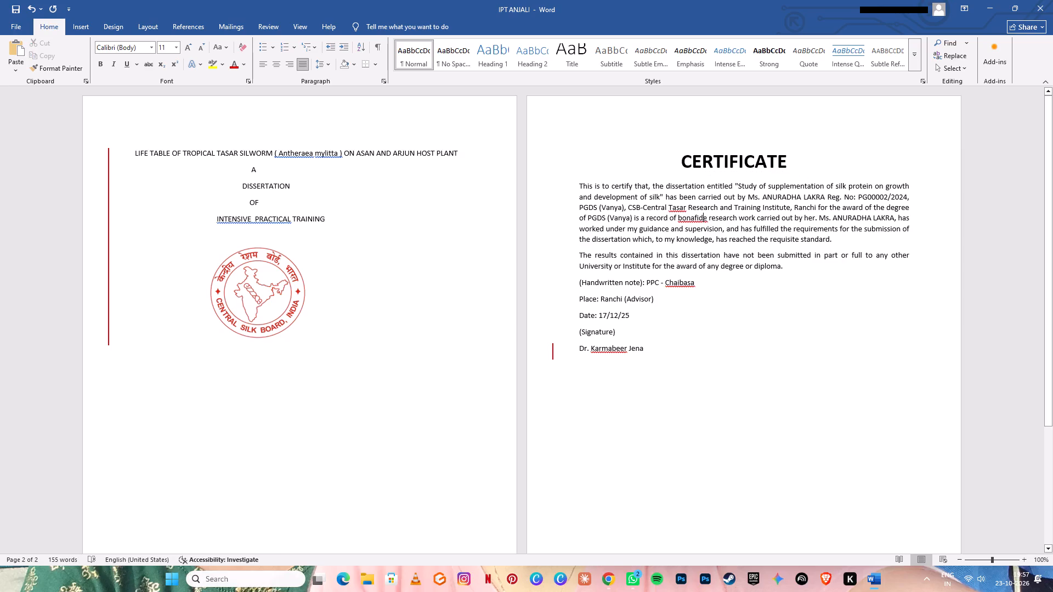
{"action": "left_click", "coordinate": [704, 216]}
{"action": "left_click_drag", "start_coordinate": [678, 217], "coordinate": [704, 220]}
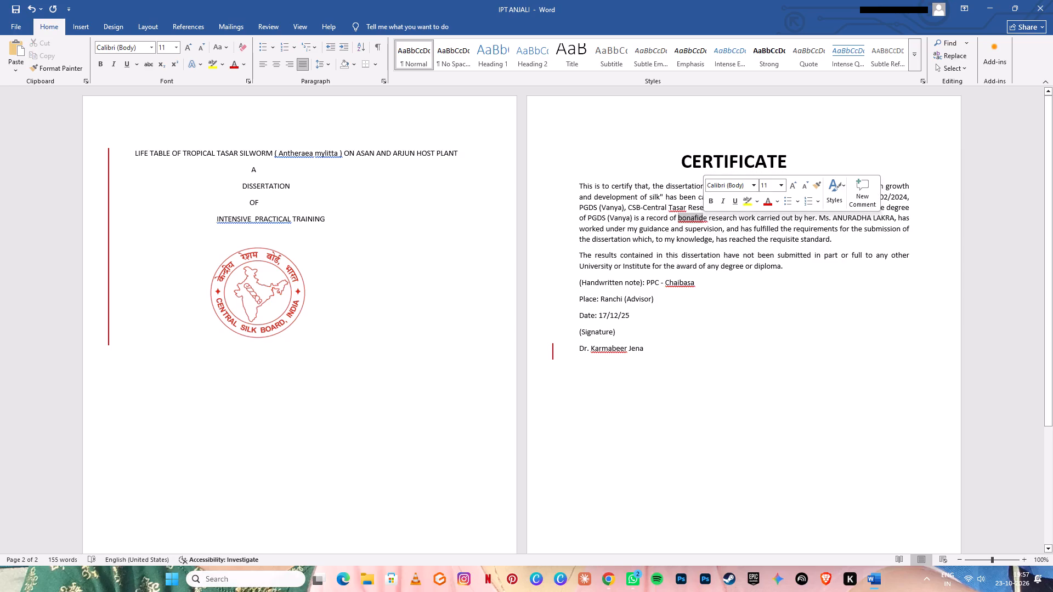
{"action": "left_click", "coordinate": [704, 218]}
{"action": "left_click", "coordinate": [729, 312]}
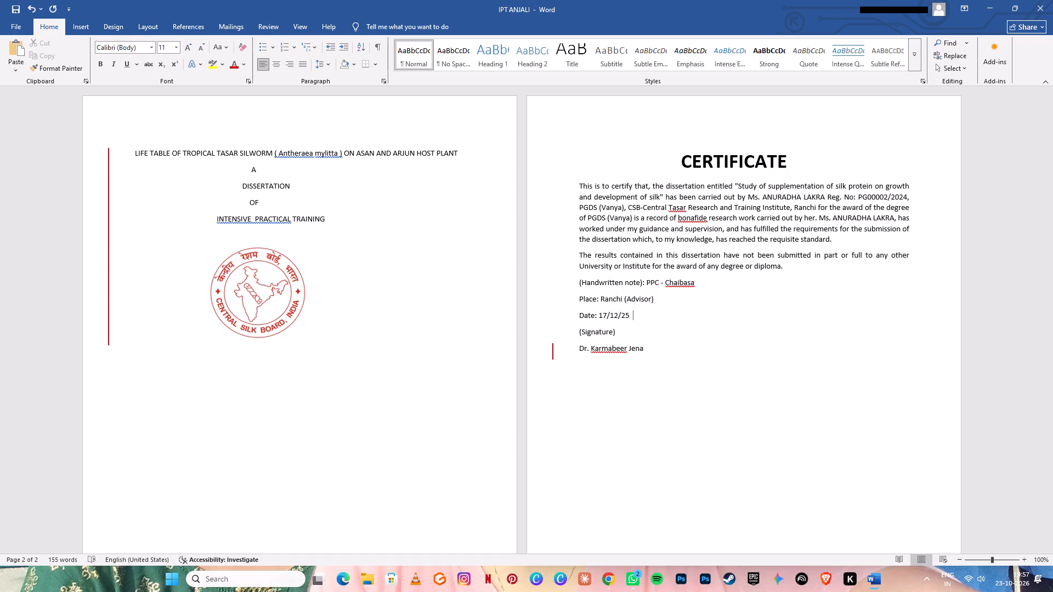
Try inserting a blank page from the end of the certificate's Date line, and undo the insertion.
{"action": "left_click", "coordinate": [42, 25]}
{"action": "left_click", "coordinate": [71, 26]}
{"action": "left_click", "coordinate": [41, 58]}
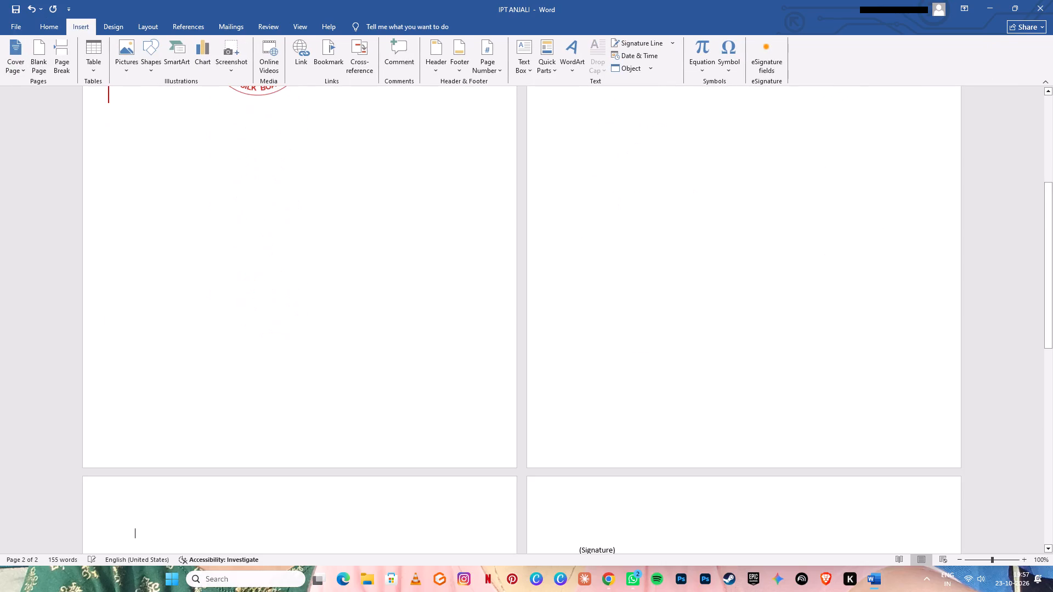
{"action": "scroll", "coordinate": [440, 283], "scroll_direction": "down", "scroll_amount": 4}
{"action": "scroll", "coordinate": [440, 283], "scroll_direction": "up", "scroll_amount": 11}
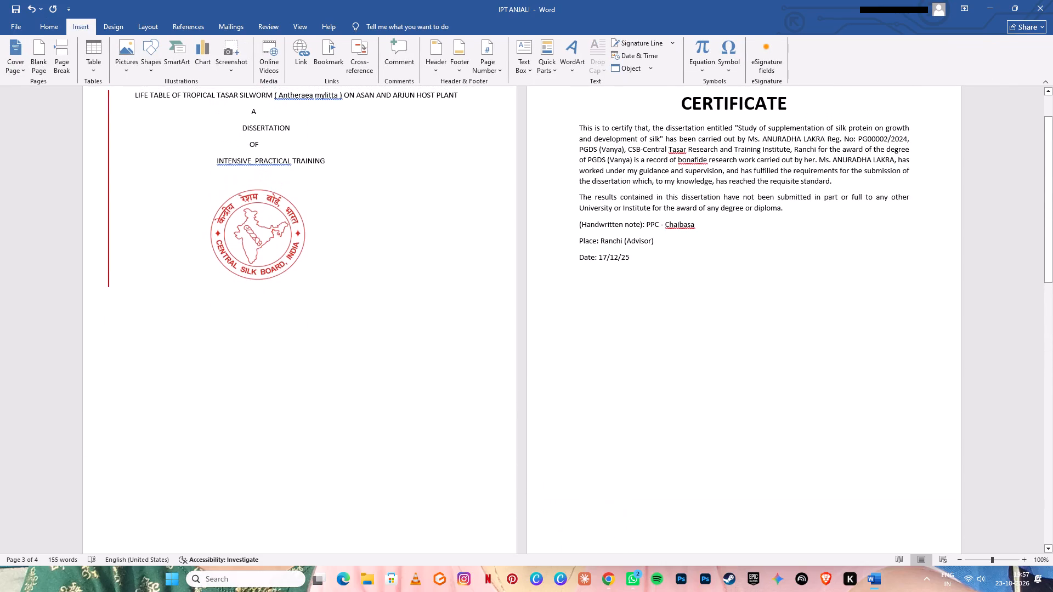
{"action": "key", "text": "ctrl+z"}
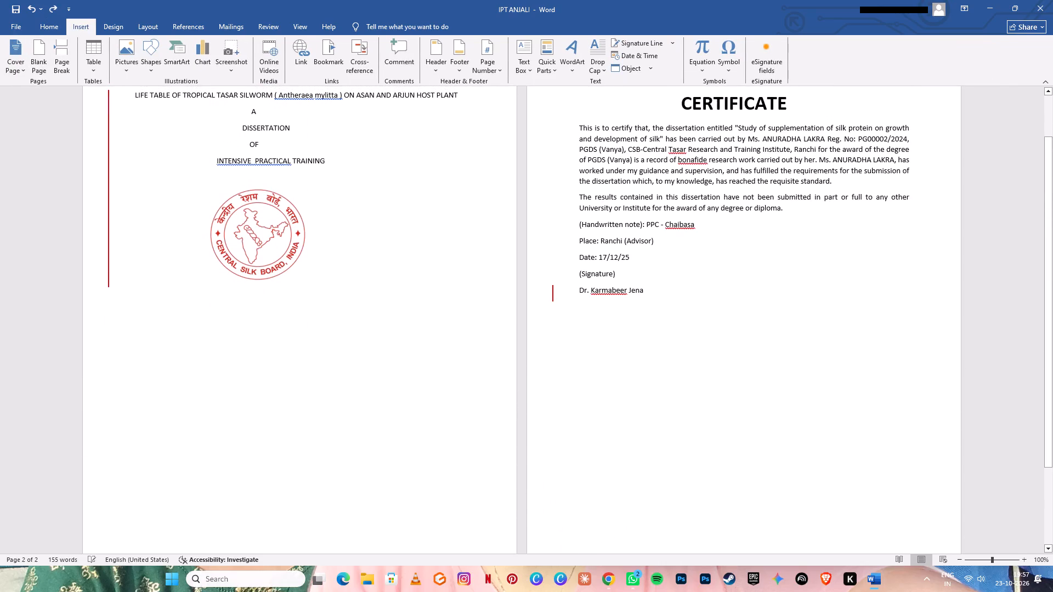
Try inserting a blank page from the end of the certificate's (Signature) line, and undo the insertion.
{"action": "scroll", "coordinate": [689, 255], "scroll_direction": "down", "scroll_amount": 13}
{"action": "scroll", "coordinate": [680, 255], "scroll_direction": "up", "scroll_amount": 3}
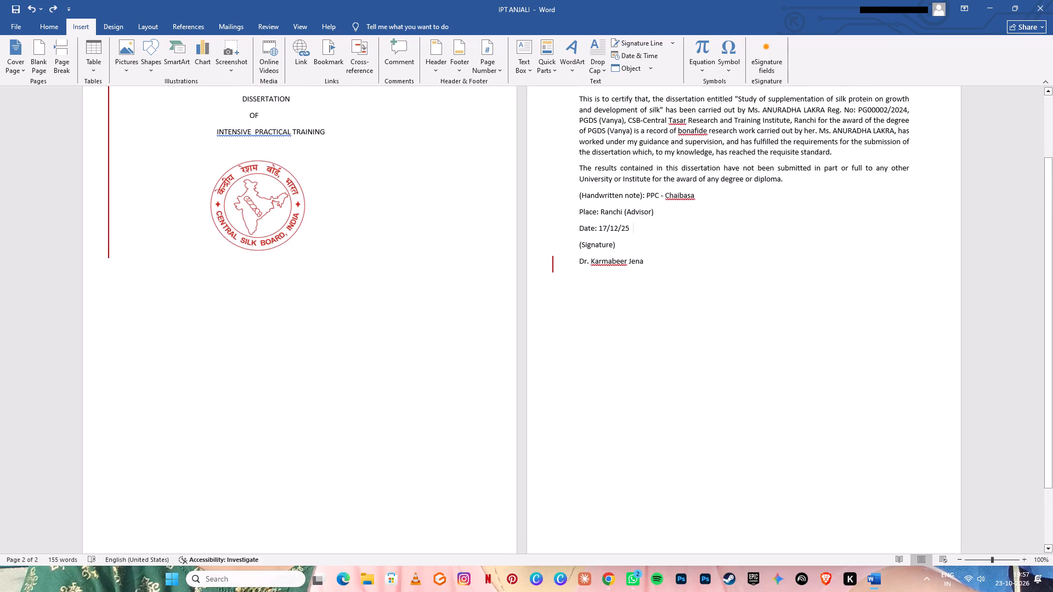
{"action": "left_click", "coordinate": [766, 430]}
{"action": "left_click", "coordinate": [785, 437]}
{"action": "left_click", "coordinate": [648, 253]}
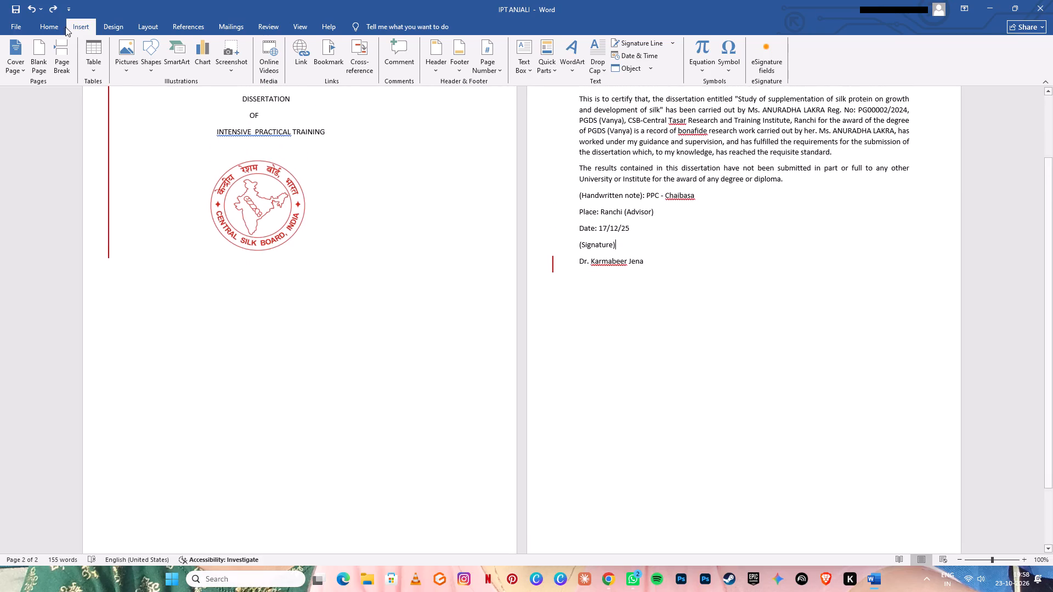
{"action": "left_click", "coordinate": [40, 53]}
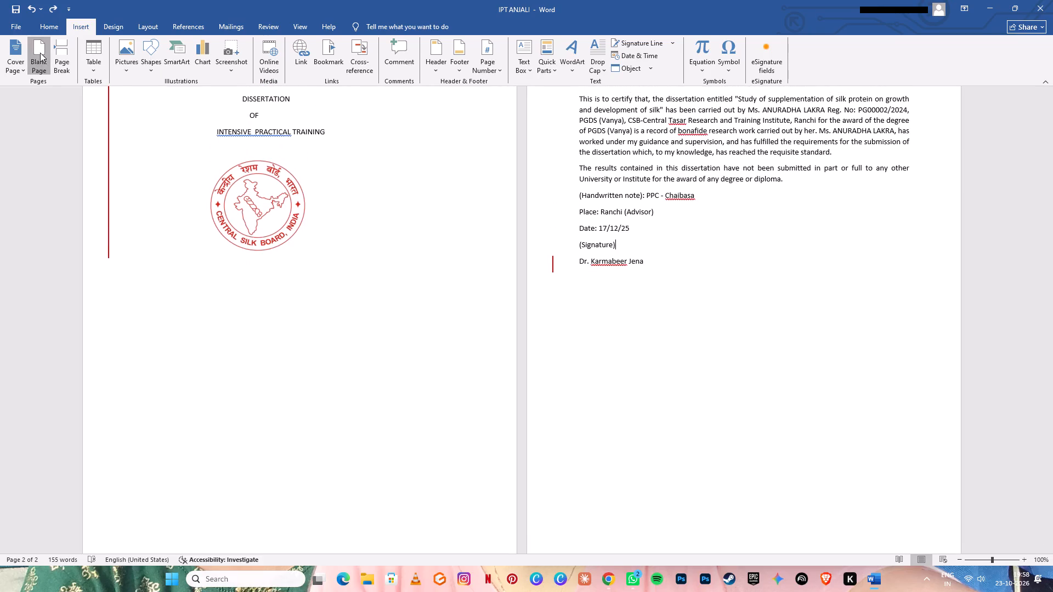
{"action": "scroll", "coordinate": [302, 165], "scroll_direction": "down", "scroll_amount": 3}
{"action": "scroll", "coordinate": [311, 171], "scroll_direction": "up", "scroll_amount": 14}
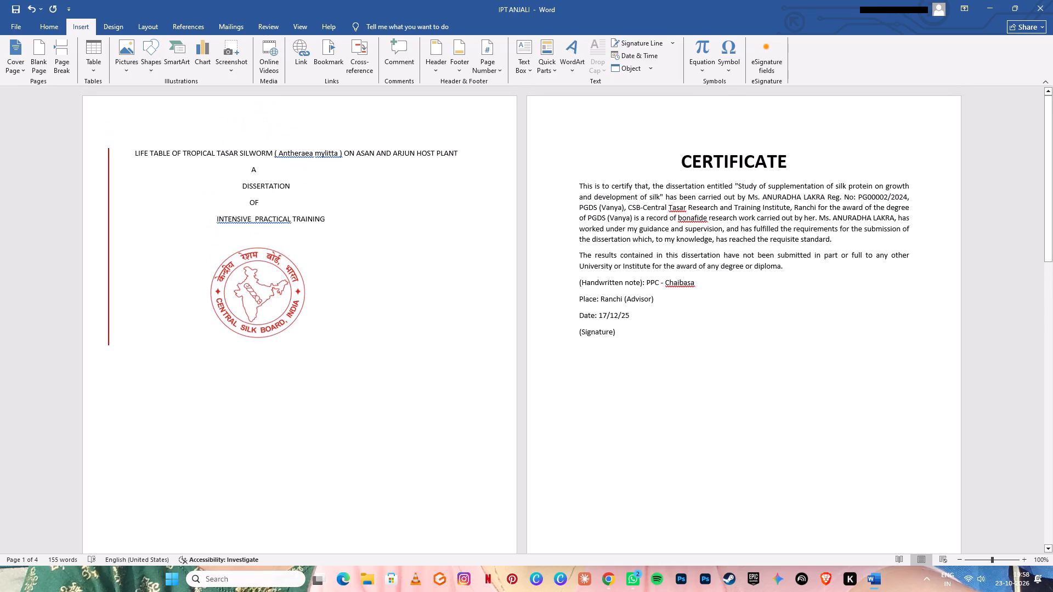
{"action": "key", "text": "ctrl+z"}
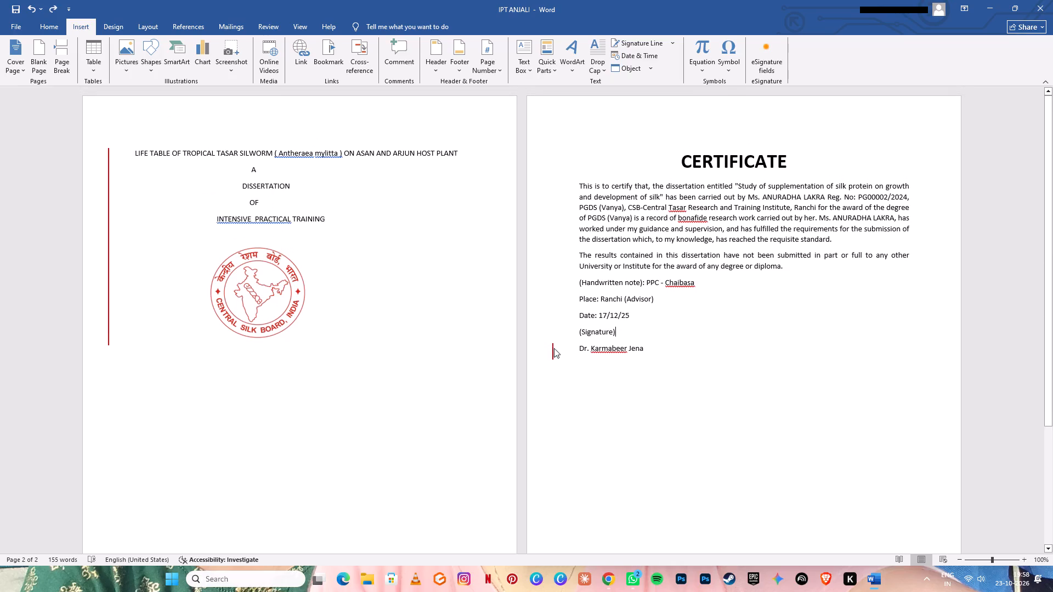
Insert a blank page after the advisor's name on the last line of the certificate.
{"action": "left_click", "coordinate": [648, 351]}
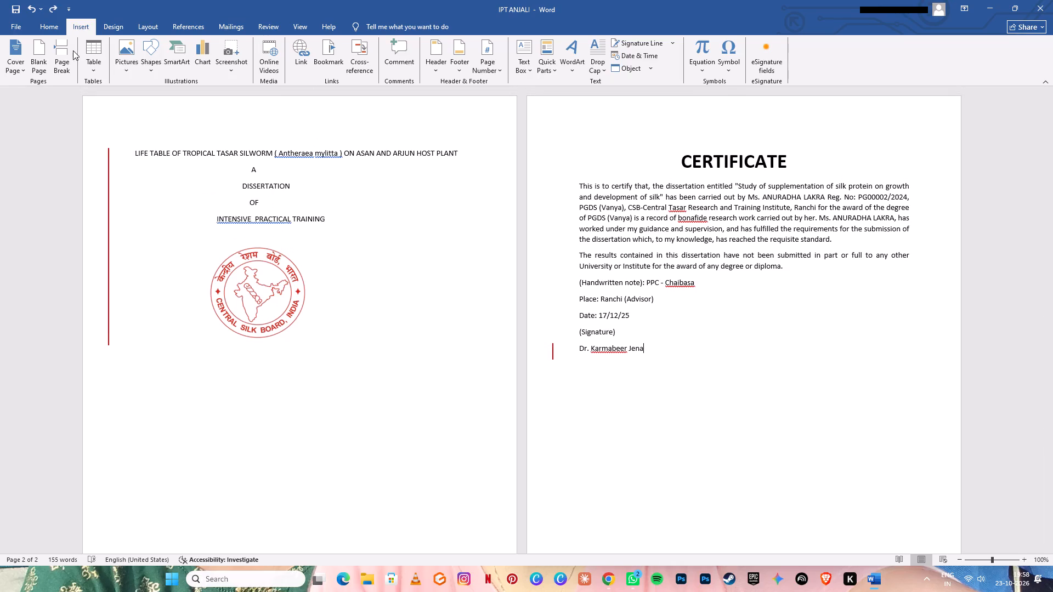
{"action": "left_click", "coordinate": [38, 52]}
{"action": "scroll", "coordinate": [106, 121], "scroll_direction": "down", "scroll_amount": 5}
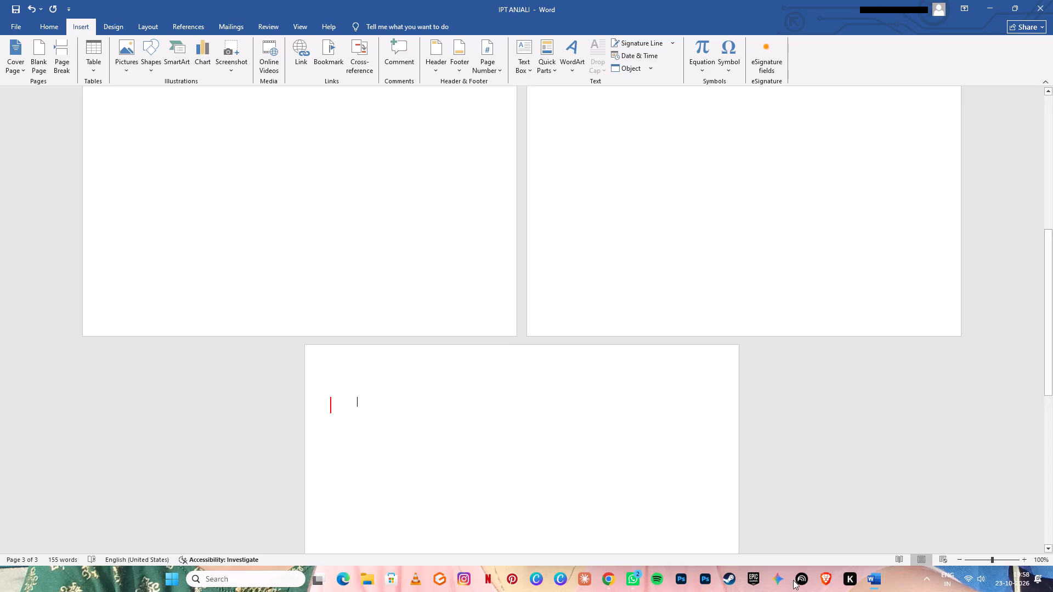
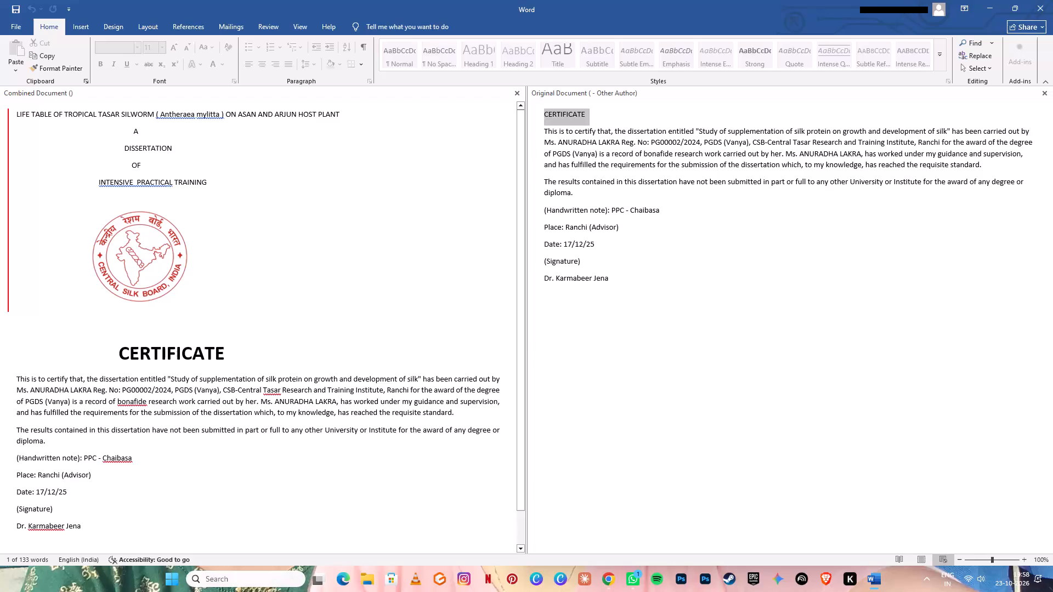
Close the comparison window holding the combined document and the original certificate document.
{"action": "scroll", "coordinate": [638, 389], "scroll_direction": "up", "scroll_amount": 4}
{"action": "scroll", "coordinate": [651, 395], "scroll_direction": "down", "scroll_amount": 1}
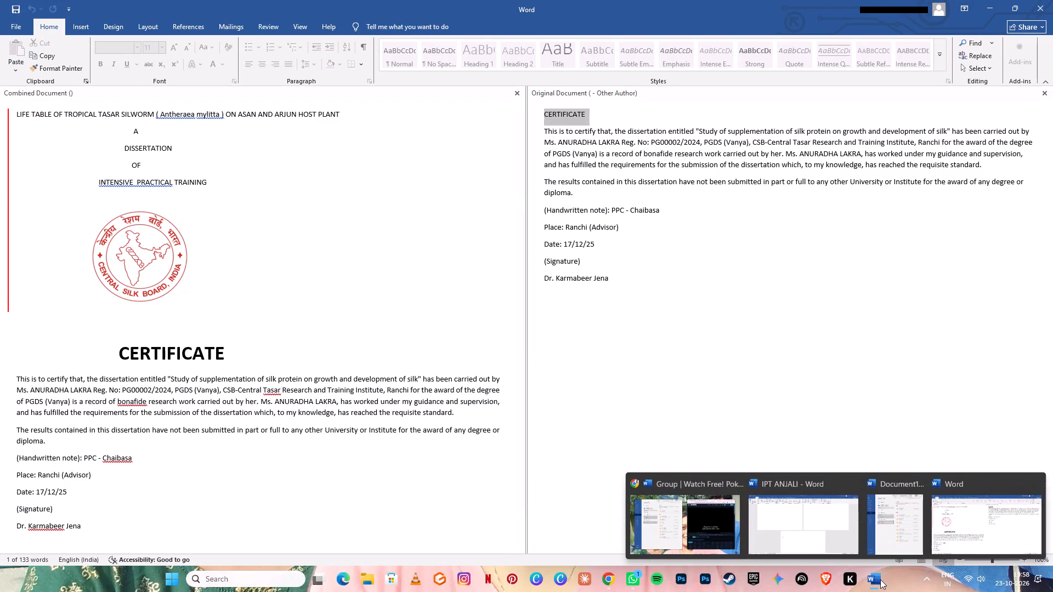
{"action": "left_click", "coordinate": [1033, 483]}
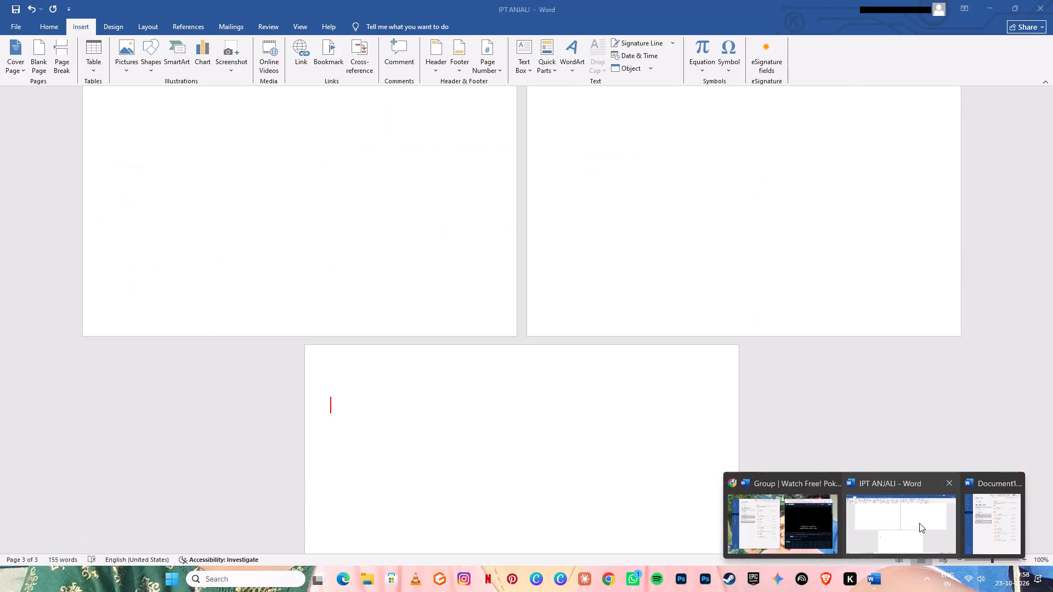
Switch to the IPT ANJALI document and paste the copied acknowledgement text onto the blank third page.
{"action": "left_click", "coordinate": [919, 523]}
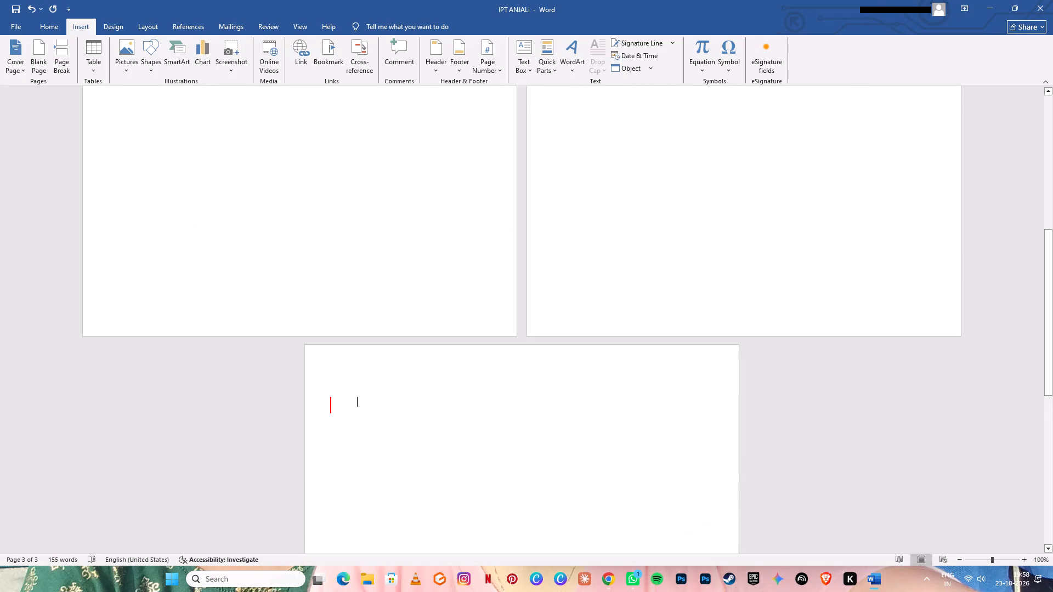
{"action": "key", "text": "ctrl+v"}
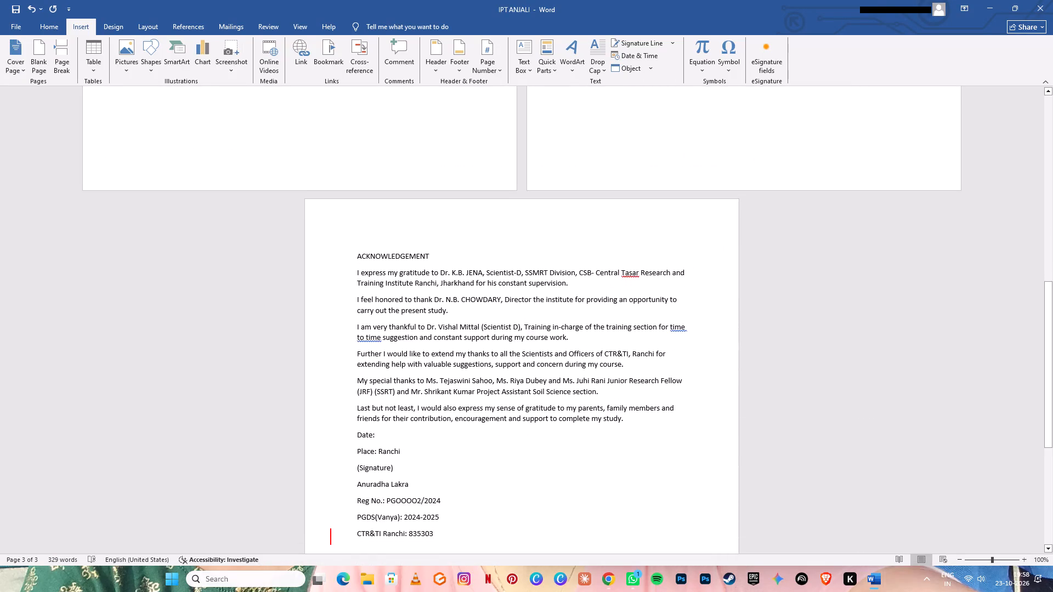
Make the ACKNOWLEDGEMENT heading bold with a font size of 16.
{"action": "left_click_drag", "start_coordinate": [355, 258], "coordinate": [460, 255]}
{"action": "left_click", "coordinate": [539, 220]}
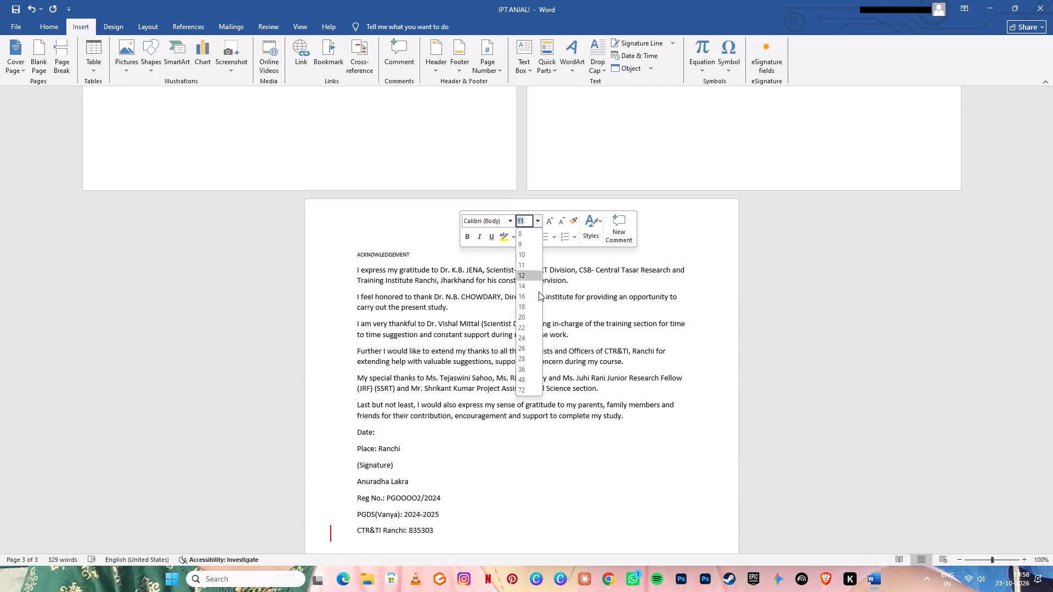
{"action": "left_click", "coordinate": [529, 357]}
{"action": "left_click", "coordinate": [467, 239]}
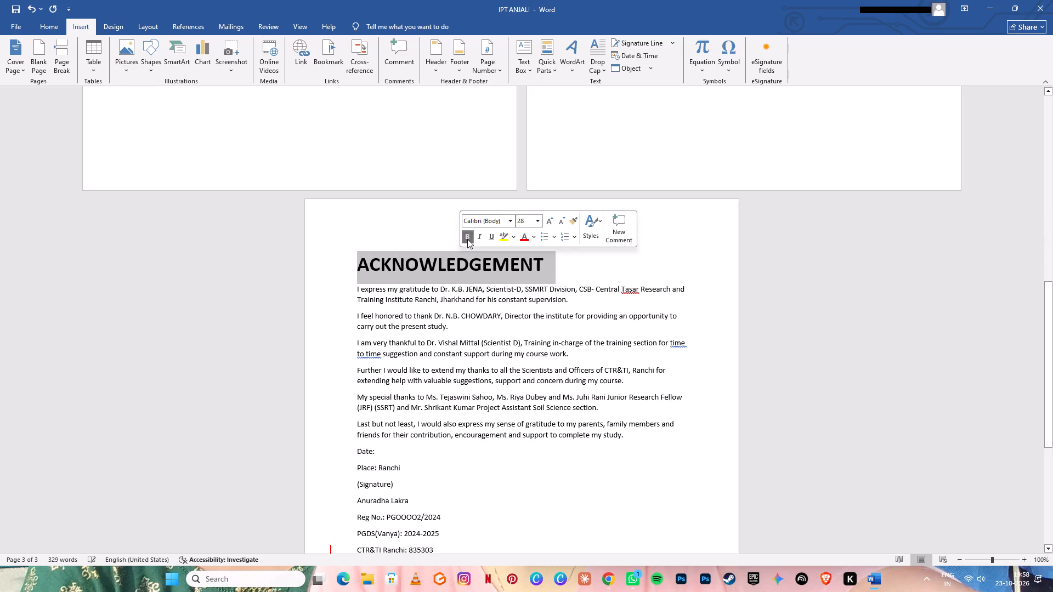
{"action": "left_click", "coordinate": [540, 221]}
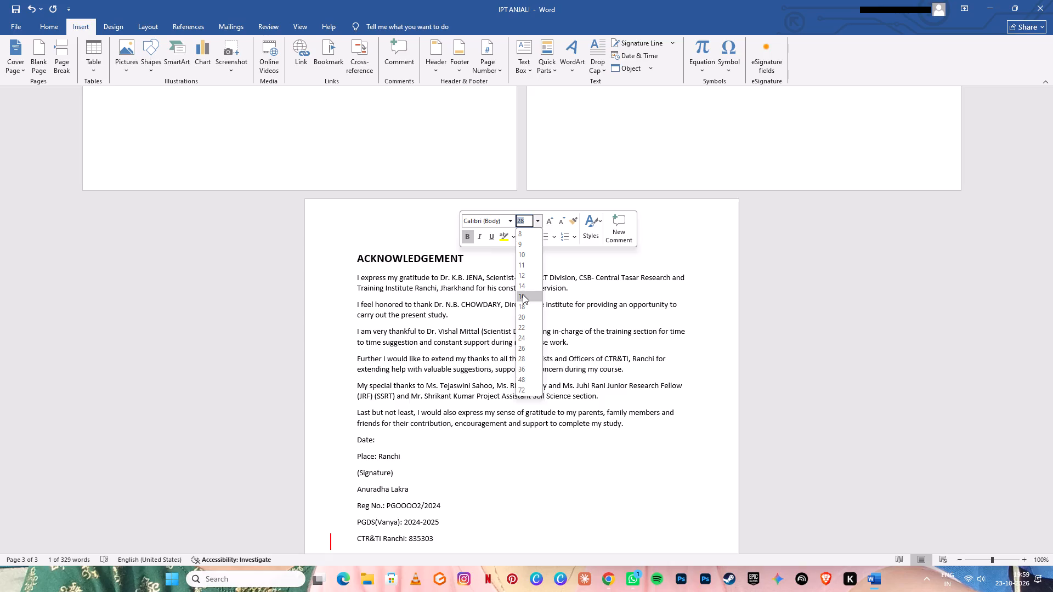
{"action": "left_click", "coordinate": [523, 294]}
Set the font of the ACKNOWLEDGEMENT heading to Times New Roman.
{"action": "left_click", "coordinate": [512, 218]}
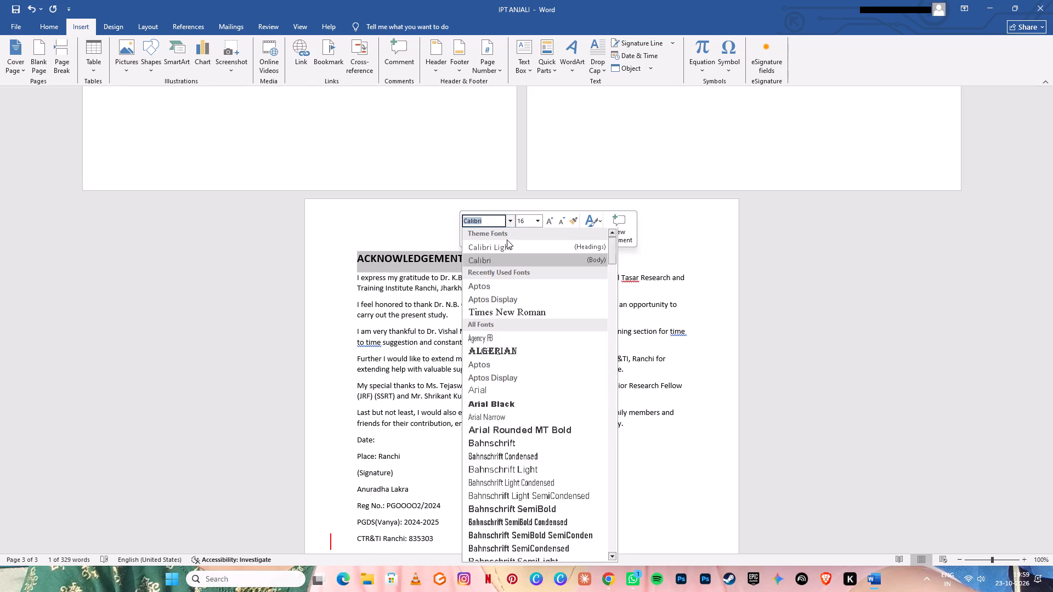
{"action": "scroll", "coordinate": [516, 474], "scroll_direction": "down", "scroll_amount": 6}
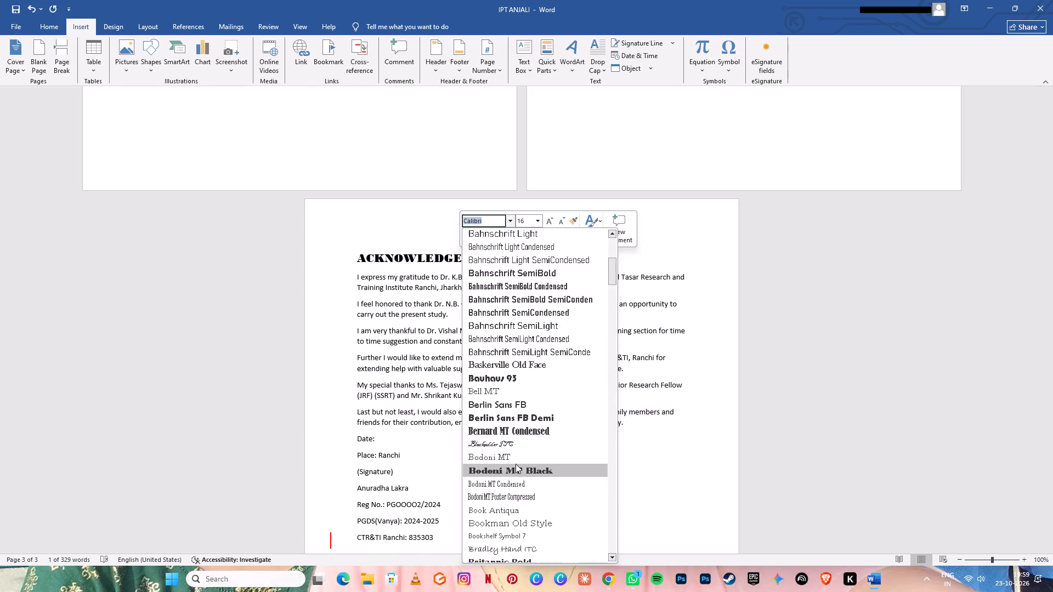
{"action": "scroll", "coordinate": [516, 464], "scroll_direction": "down", "scroll_amount": 20}
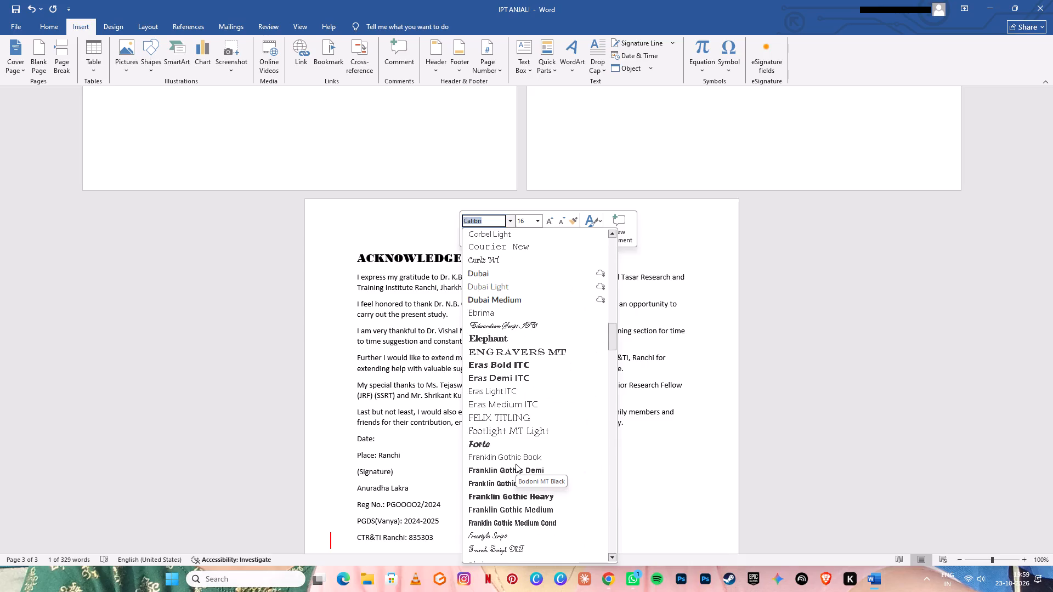
{"action": "scroll", "coordinate": [516, 464], "scroll_direction": "down", "scroll_amount": 11}
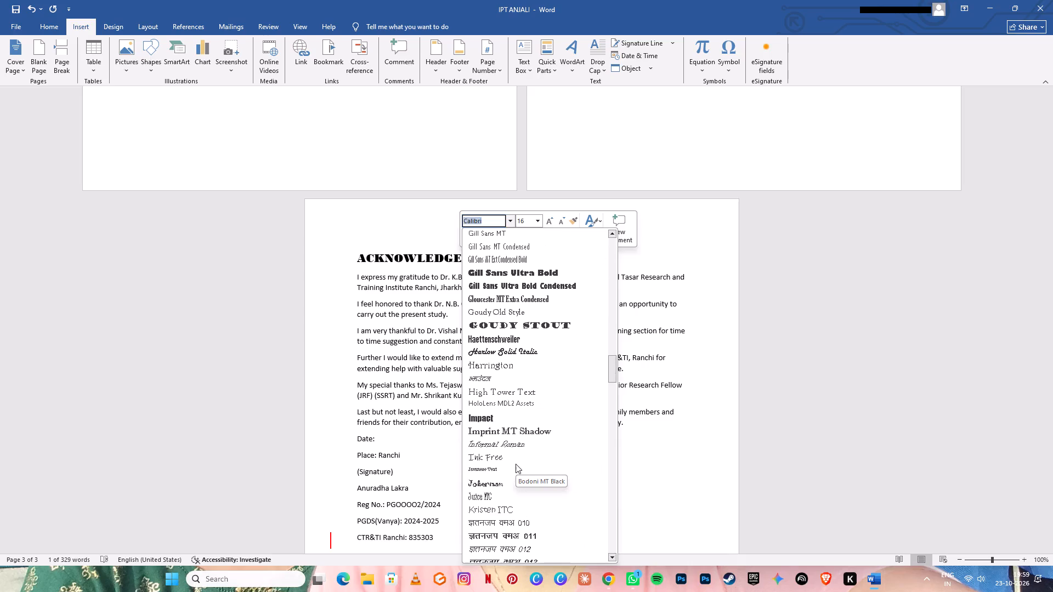
{"action": "scroll", "coordinate": [516, 464], "scroll_direction": "up", "scroll_amount": 11}
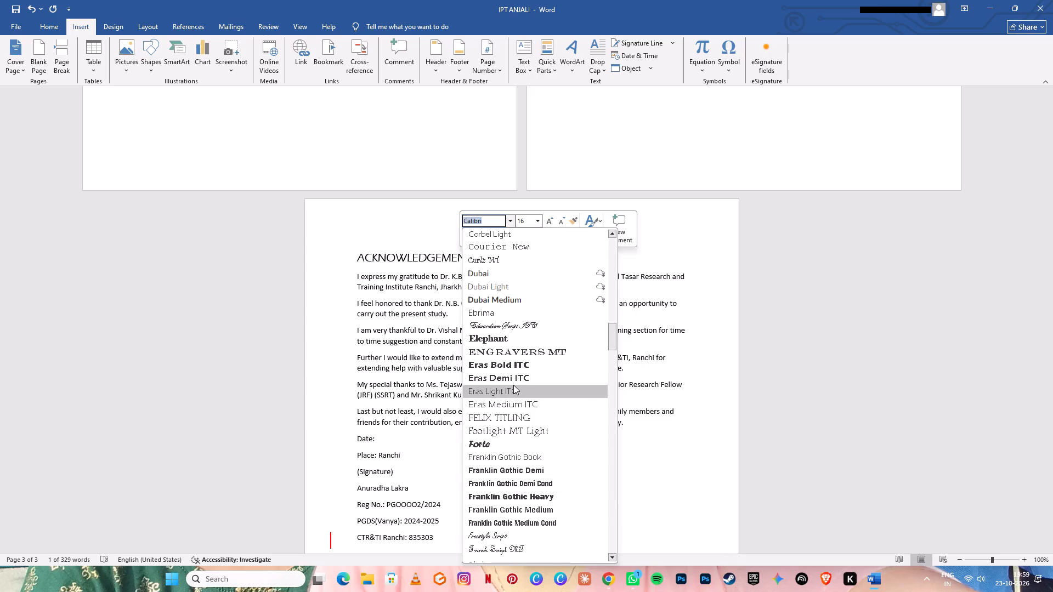
{"action": "scroll", "coordinate": [513, 385], "scroll_direction": "down", "scroll_amount": 9}
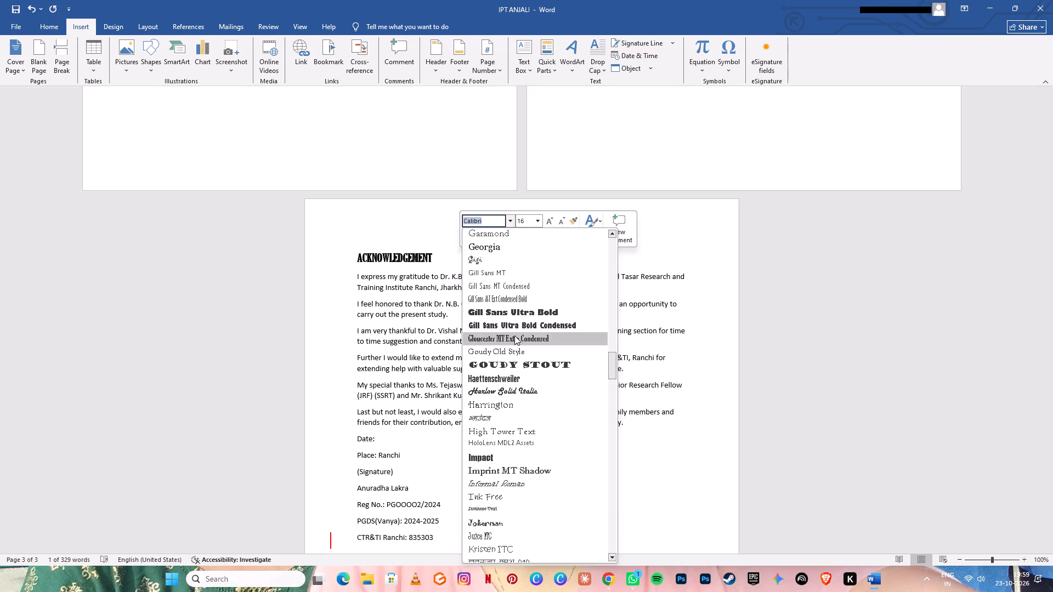
{"action": "scroll", "coordinate": [514, 375], "scroll_direction": "down", "scroll_amount": 15}
{"action": "scroll", "coordinate": [514, 378], "scroll_direction": "down", "scroll_amount": 7}
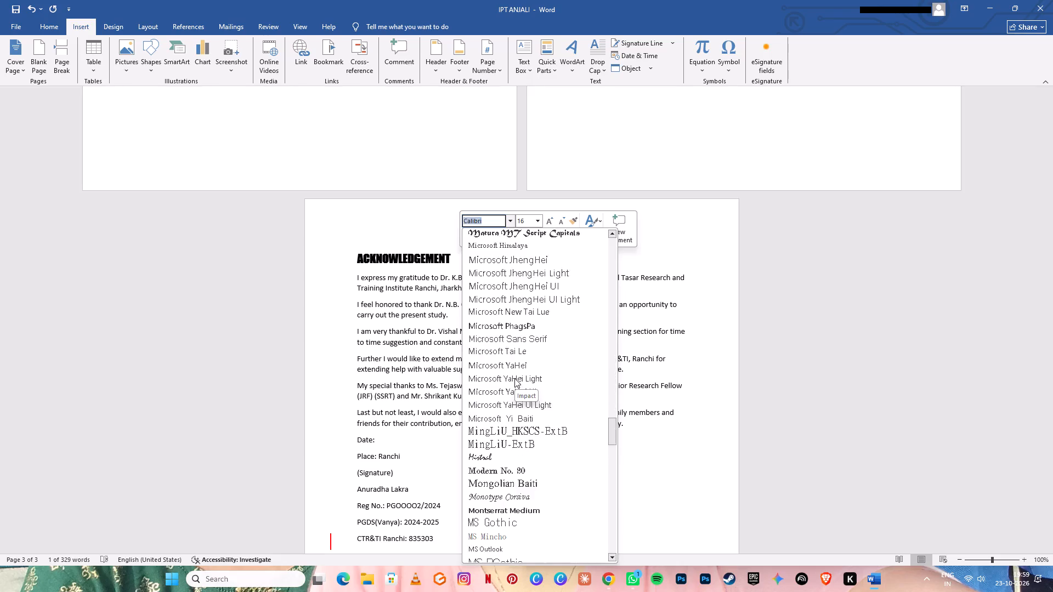
{"action": "scroll", "coordinate": [514, 378], "scroll_direction": "down", "scroll_amount": 20}
{"action": "scroll", "coordinate": [514, 378], "scroll_direction": "down", "scroll_amount": 10}
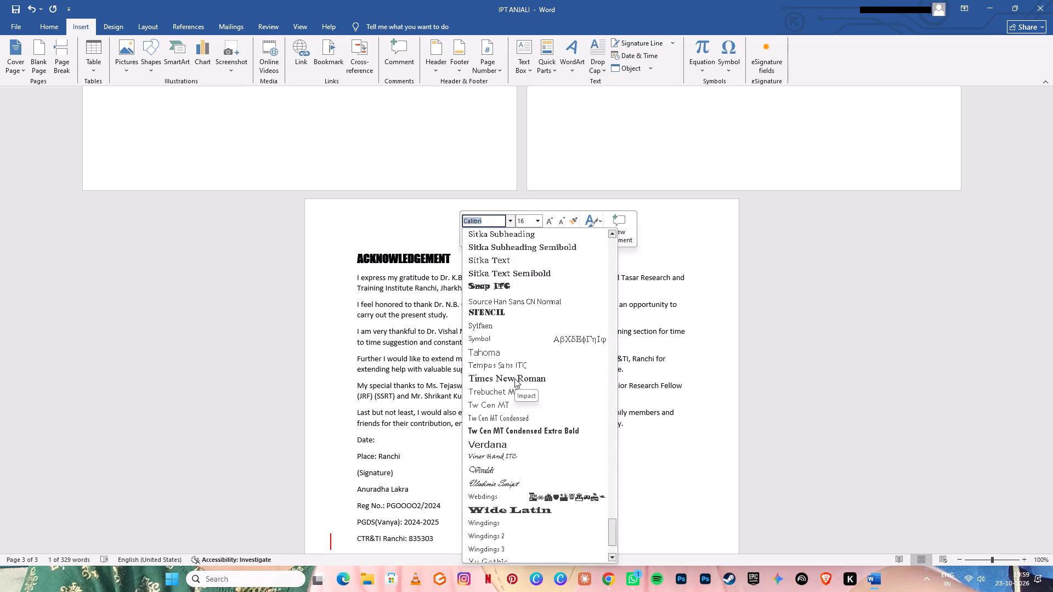
{"action": "scroll", "coordinate": [514, 378], "scroll_direction": "down", "scroll_amount": 6}
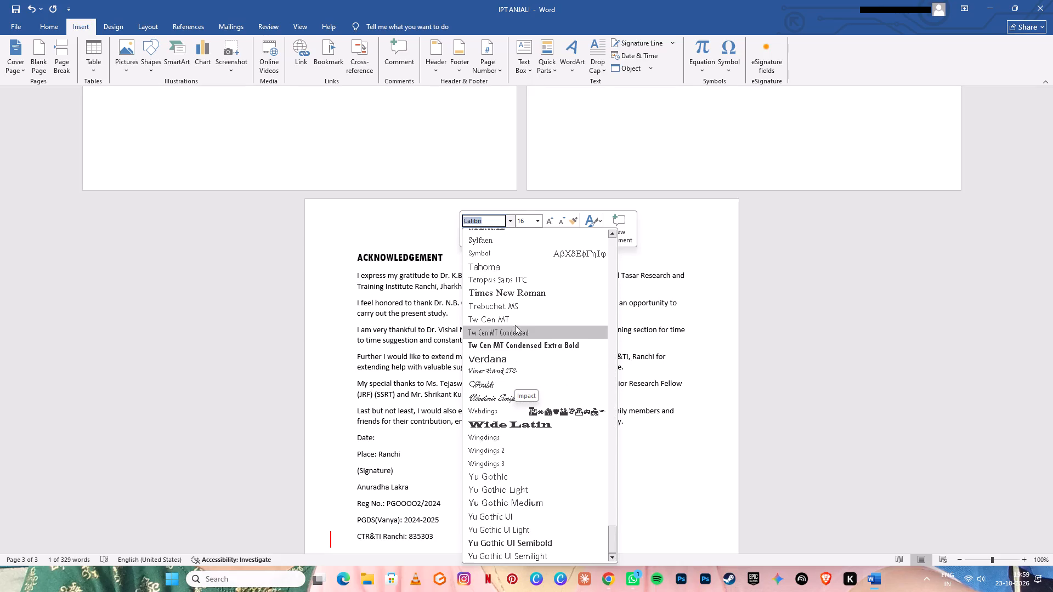
{"action": "left_click", "coordinate": [517, 296]}
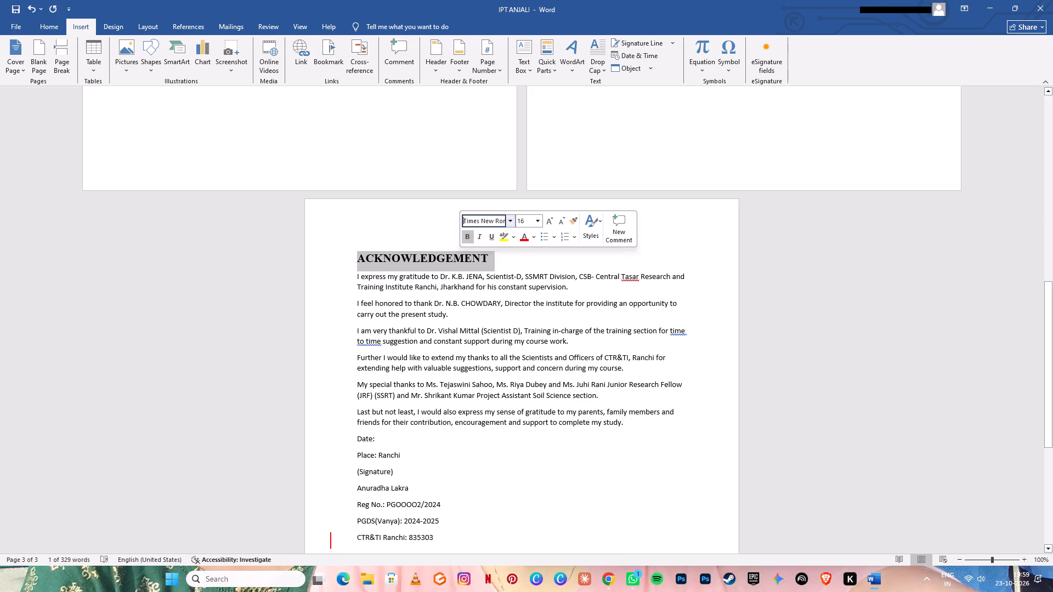
{"action": "right_click", "coordinate": [398, 257]}
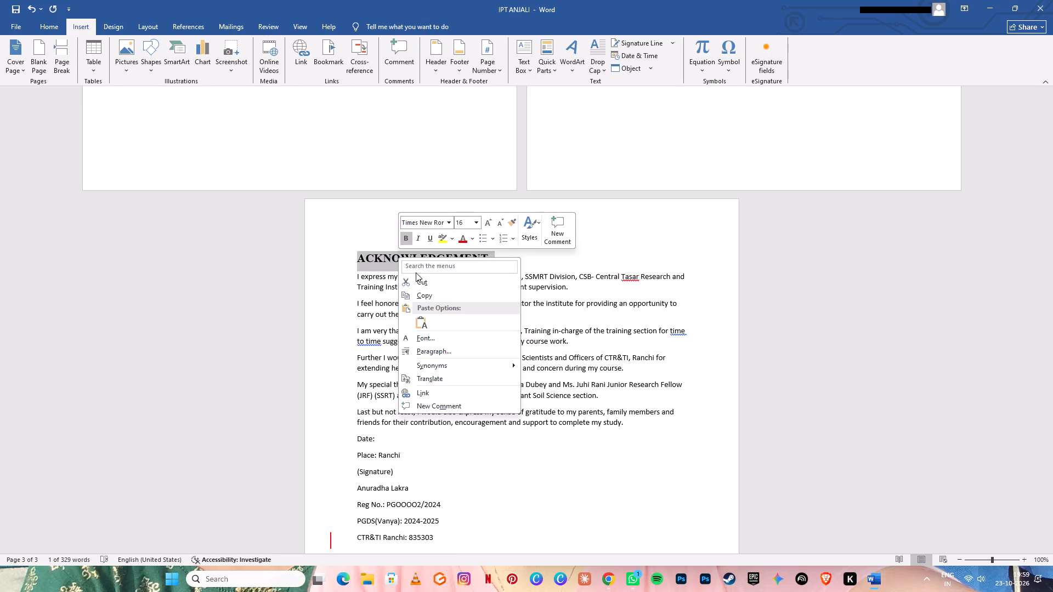
{"action": "left_click", "coordinate": [335, 221]}
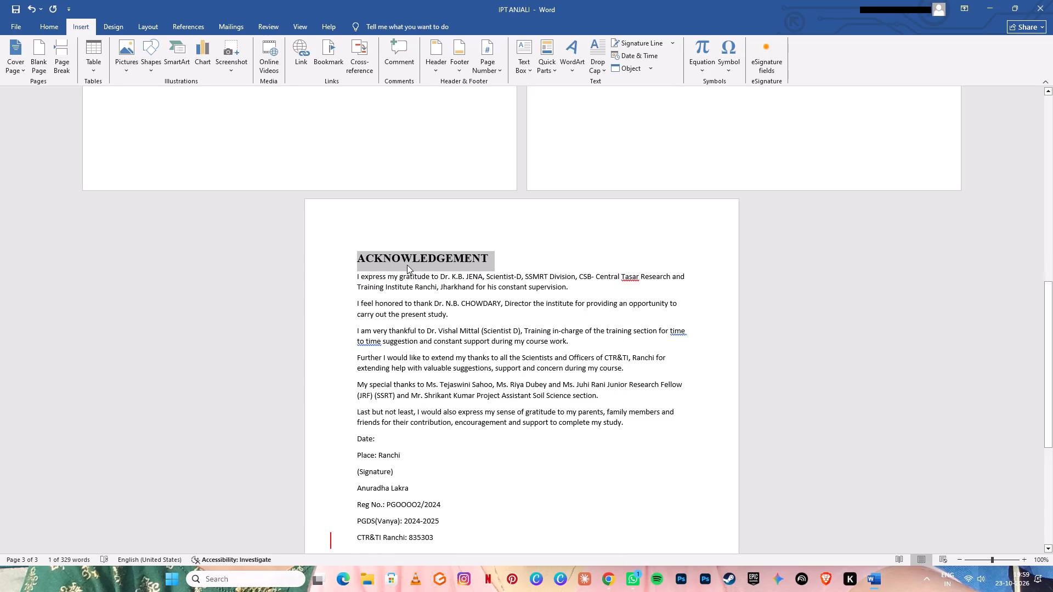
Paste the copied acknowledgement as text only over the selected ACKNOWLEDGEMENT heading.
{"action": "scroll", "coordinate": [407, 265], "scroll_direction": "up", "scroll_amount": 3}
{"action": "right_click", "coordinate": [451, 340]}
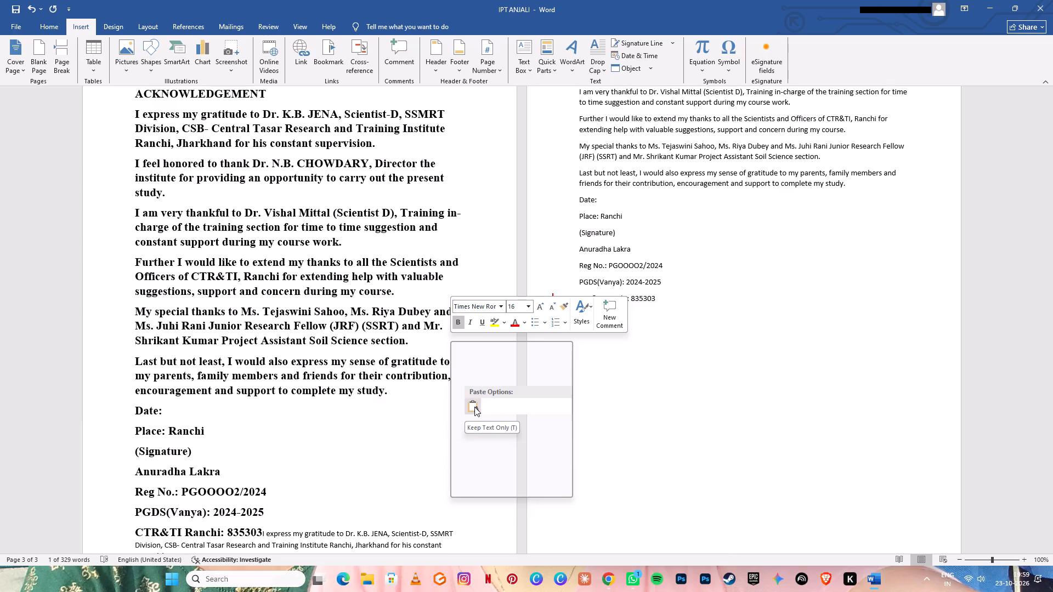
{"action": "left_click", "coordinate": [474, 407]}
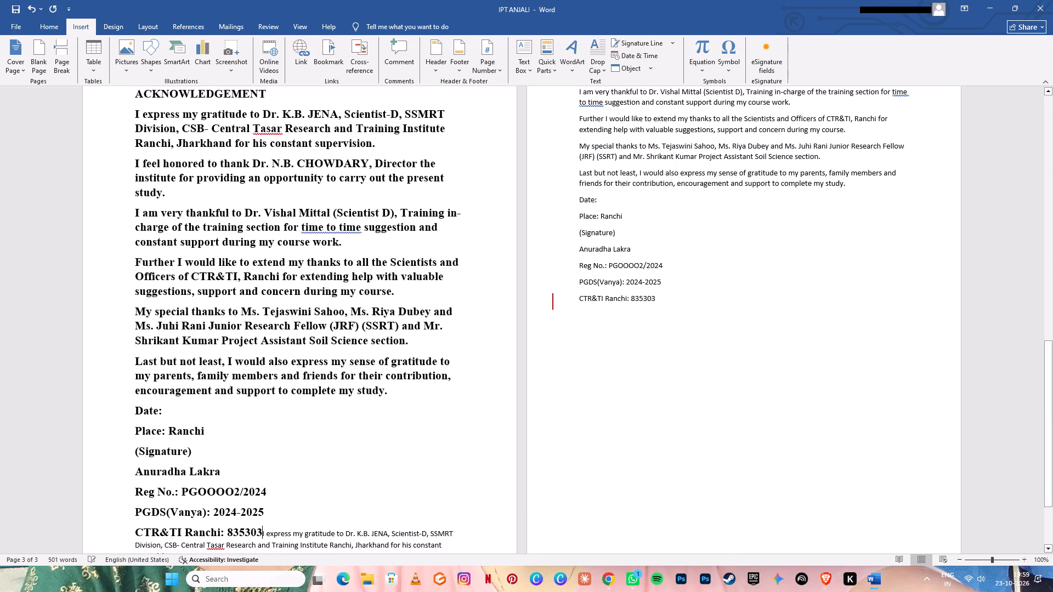
Examine the title, certificate and acknowledgement pages to check the effect of the text-only paste.
{"action": "scroll", "coordinate": [633, 362], "scroll_direction": "up", "scroll_amount": 8}
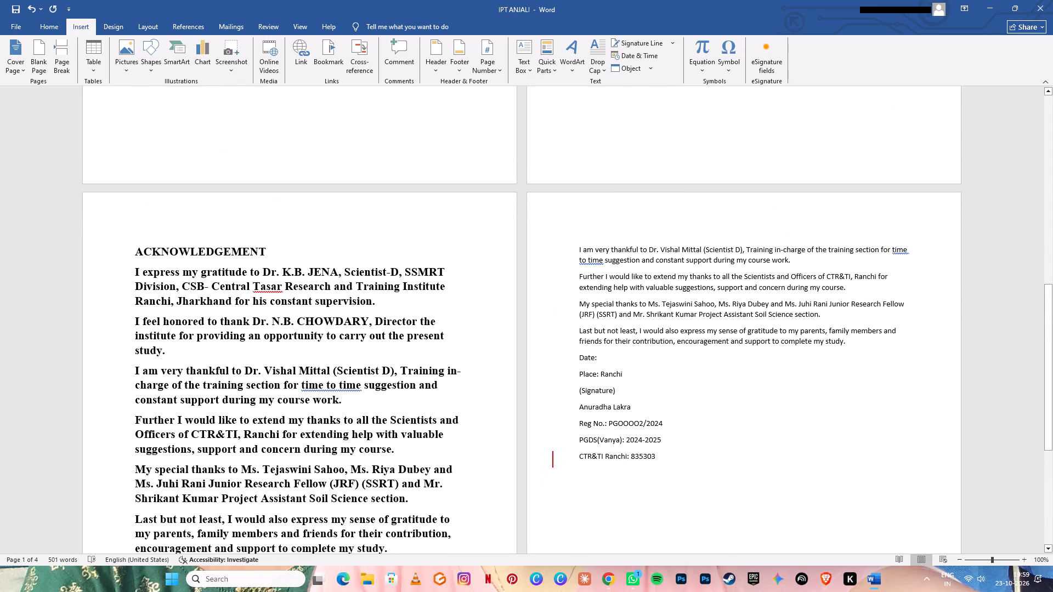
{"action": "scroll", "coordinate": [633, 362], "scroll_direction": "up", "scroll_amount": 16}
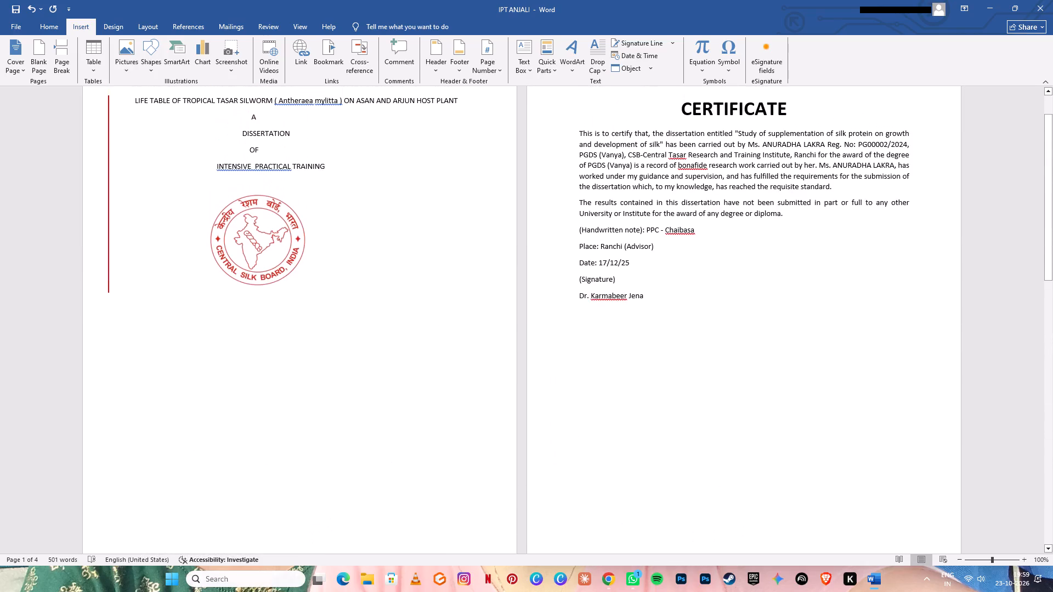
{"action": "scroll", "coordinate": [633, 362], "scroll_direction": "up", "scroll_amount": 5}
{"action": "scroll", "coordinate": [633, 362], "scroll_direction": "down", "scroll_amount": 11}
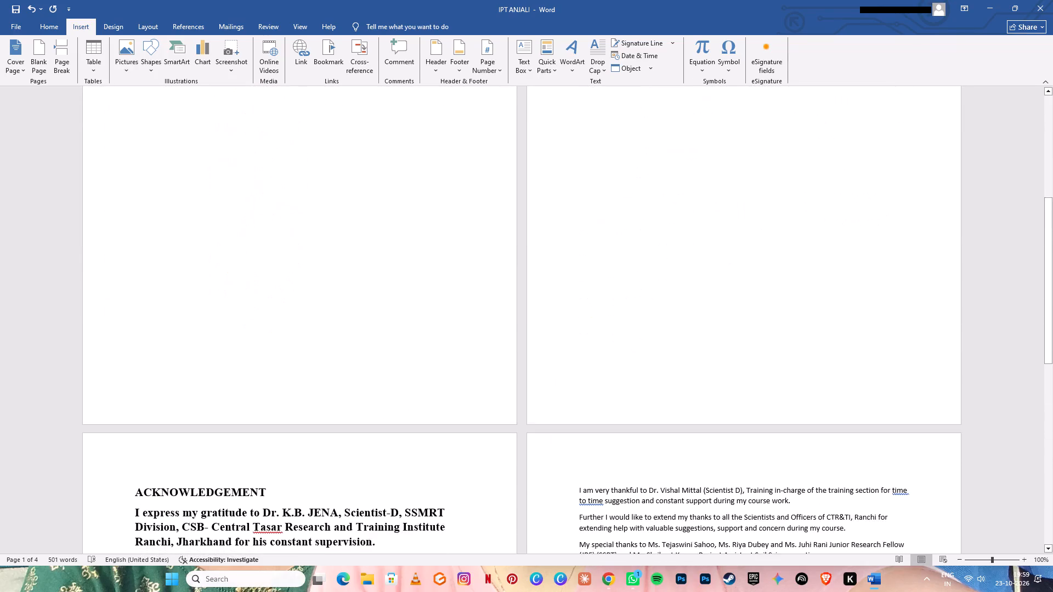
{"action": "scroll", "coordinate": [633, 362], "scroll_direction": "down", "scroll_amount": 14}
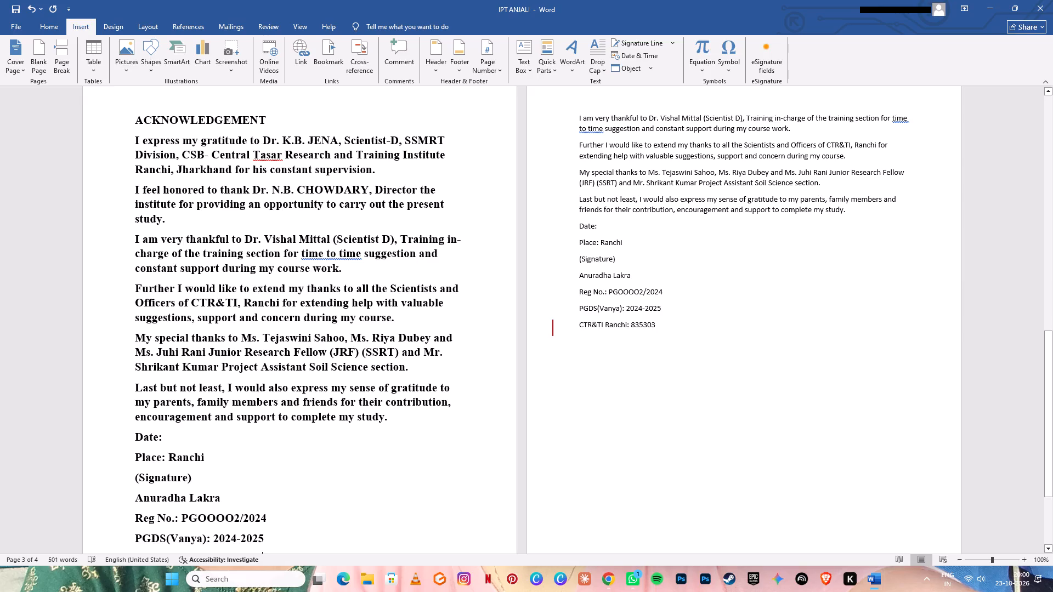
{"action": "scroll", "coordinate": [648, 249], "scroll_direction": "up", "scroll_amount": 8}
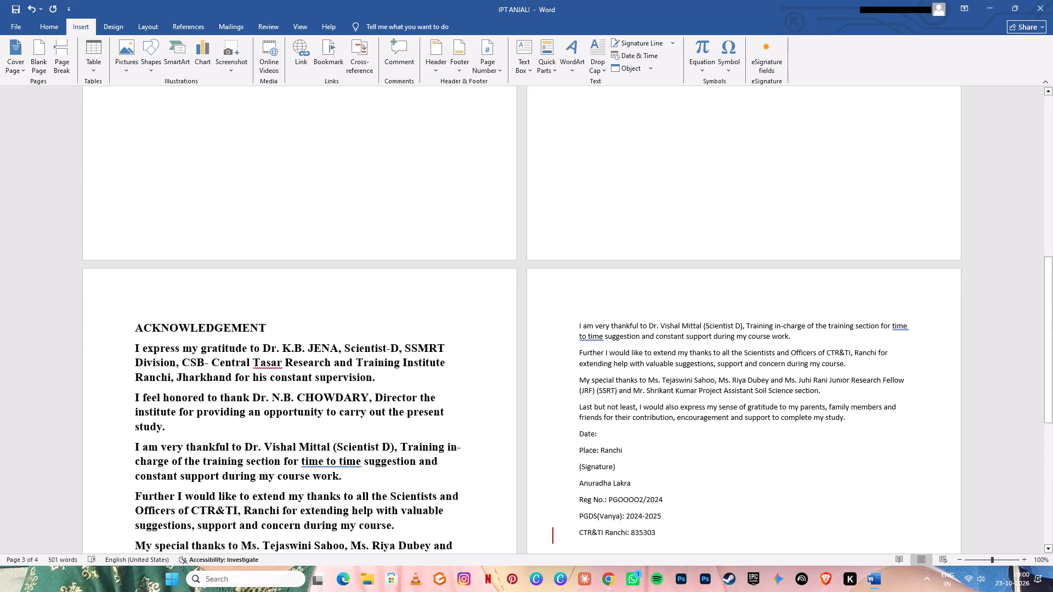
{"action": "scroll", "coordinate": [652, 283], "scroll_direction": "up", "scroll_amount": 17}
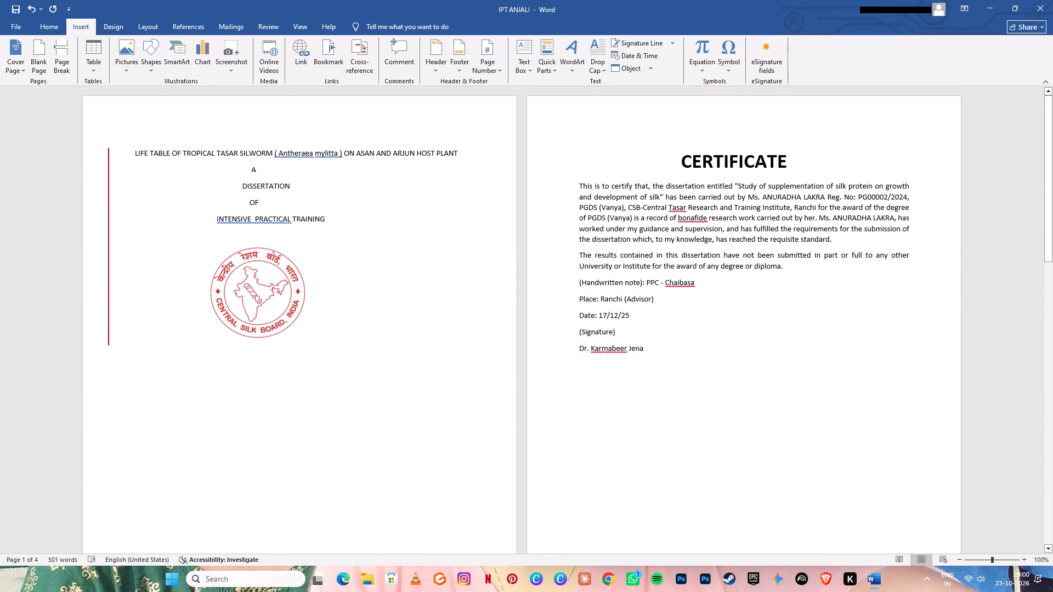
{"action": "scroll", "coordinate": [654, 329], "scroll_direction": "down", "scroll_amount": 5}
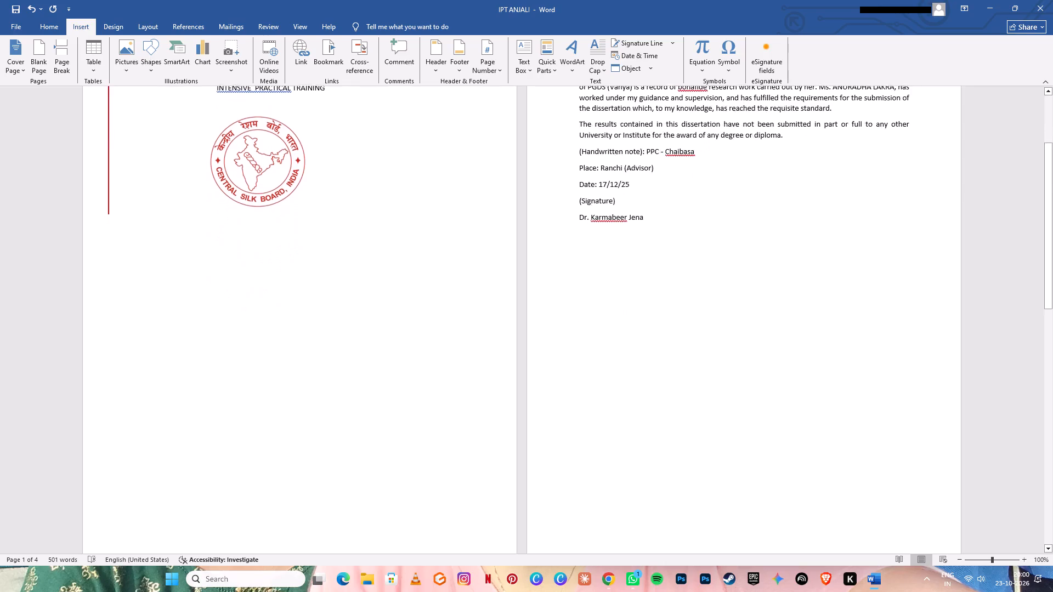
{"action": "scroll", "coordinate": [654, 329], "scroll_direction": "down", "scroll_amount": 17}
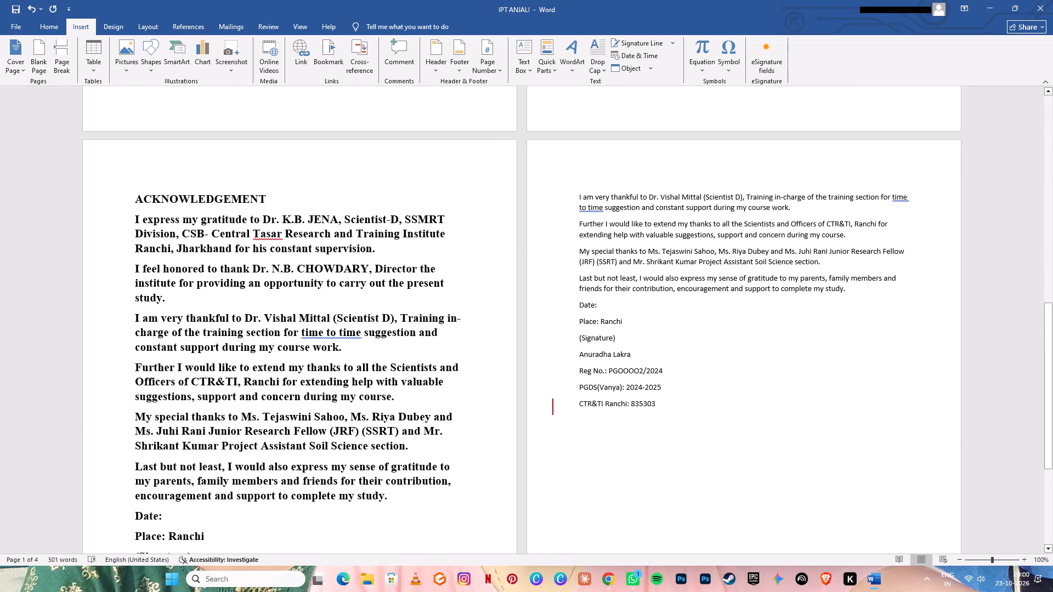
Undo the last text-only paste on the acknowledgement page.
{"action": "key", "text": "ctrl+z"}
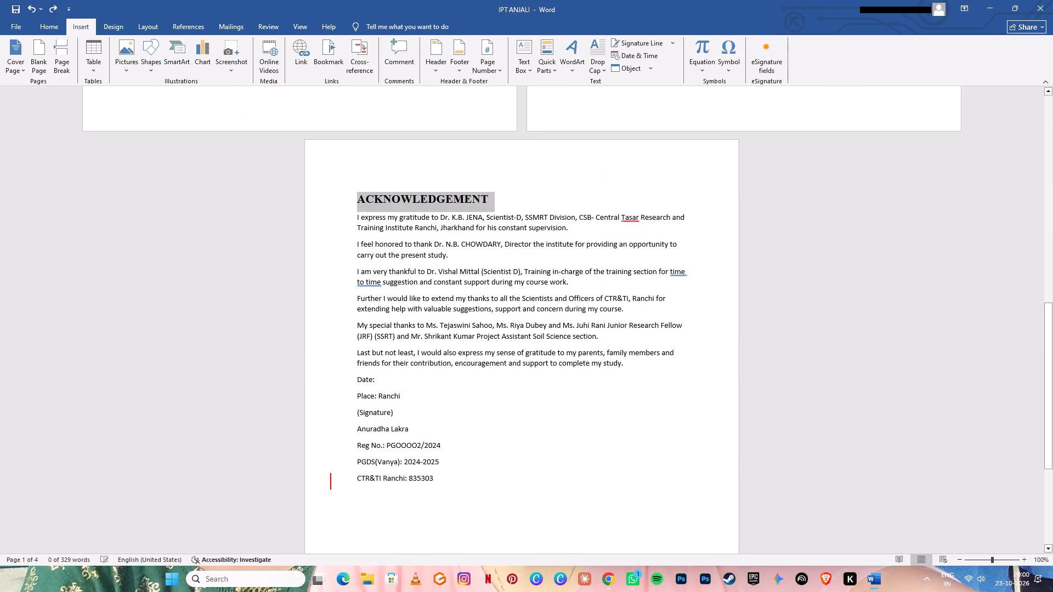
Compare the layout of the title and certificate pages with the acknowledgement page.
{"action": "scroll", "coordinate": [480, 375], "scroll_direction": "down", "scroll_amount": 2}
{"action": "scroll", "coordinate": [480, 375], "scroll_direction": "up", "scroll_amount": 19}
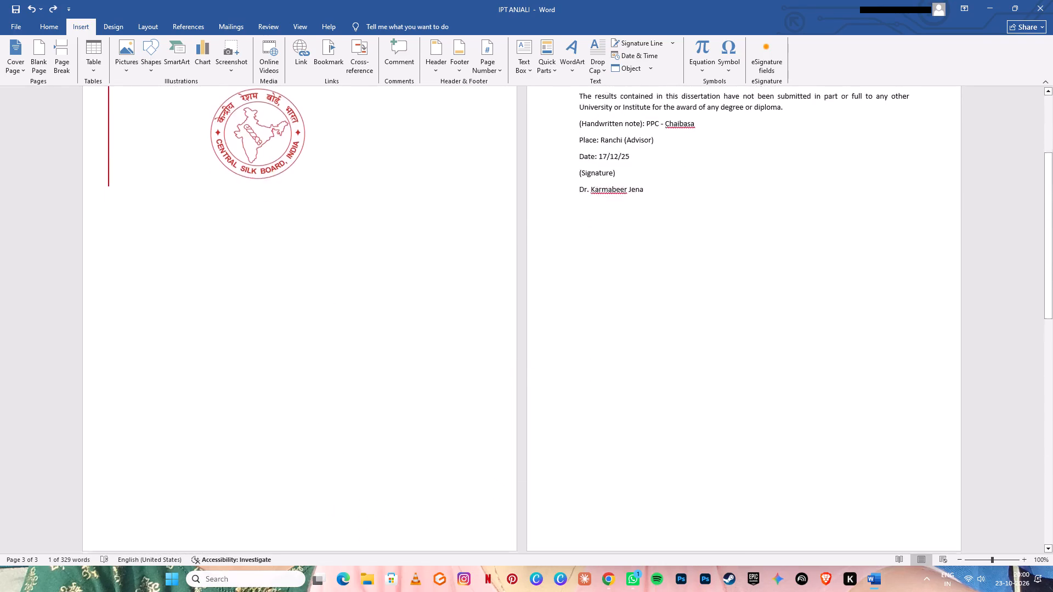
{"action": "scroll", "coordinate": [480, 375], "scroll_direction": "up", "scroll_amount": 6}
{"action": "scroll", "coordinate": [480, 375], "scroll_direction": "down", "scroll_amount": 9}
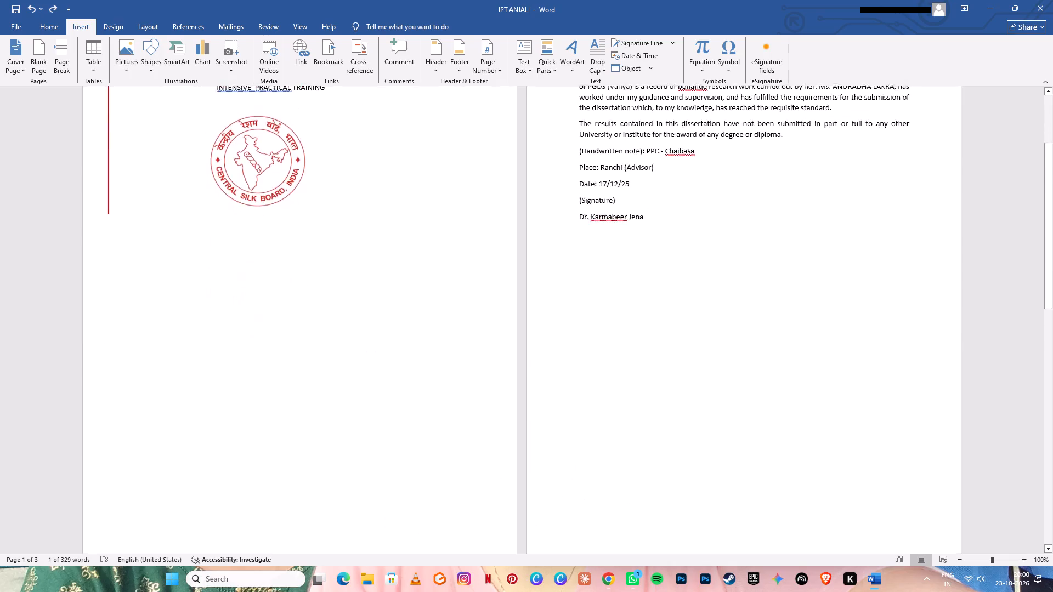
{"action": "scroll", "coordinate": [480, 375], "scroll_direction": "down", "scroll_amount": 20}
{"action": "scroll", "coordinate": [480, 381], "scroll_direction": "up", "scroll_amount": 5}
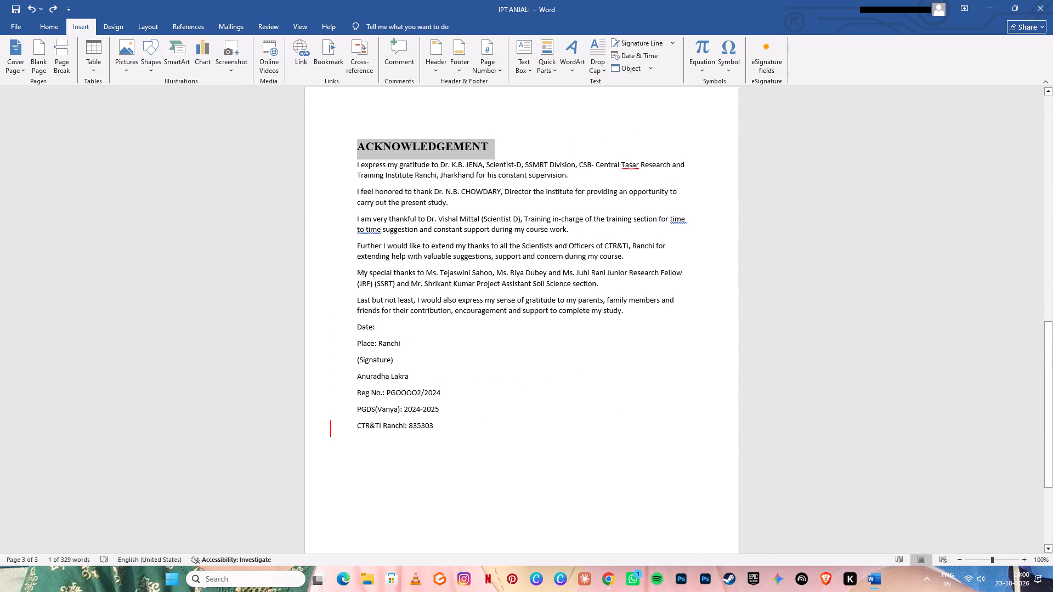
Justify the acknowledgement text from the first paragraph through the final CTR&TI Ranchi line.
{"action": "left_click", "coordinate": [354, 166]}
{"action": "left_click_drag", "start_coordinate": [354, 166], "coordinate": [468, 324]}
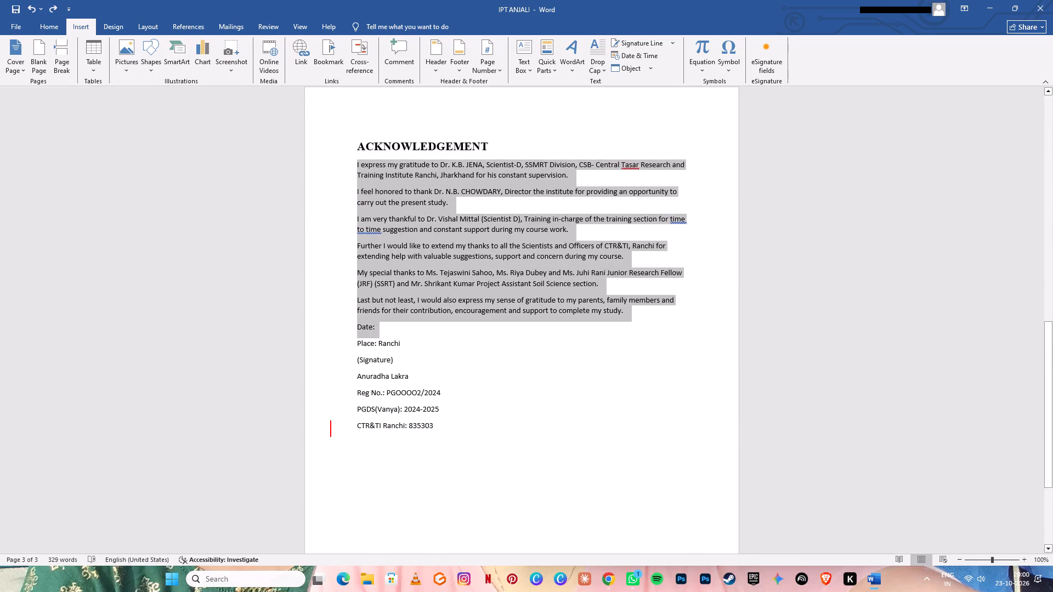
{"action": "left_click_drag", "start_coordinate": [468, 324], "coordinate": [514, 428]}
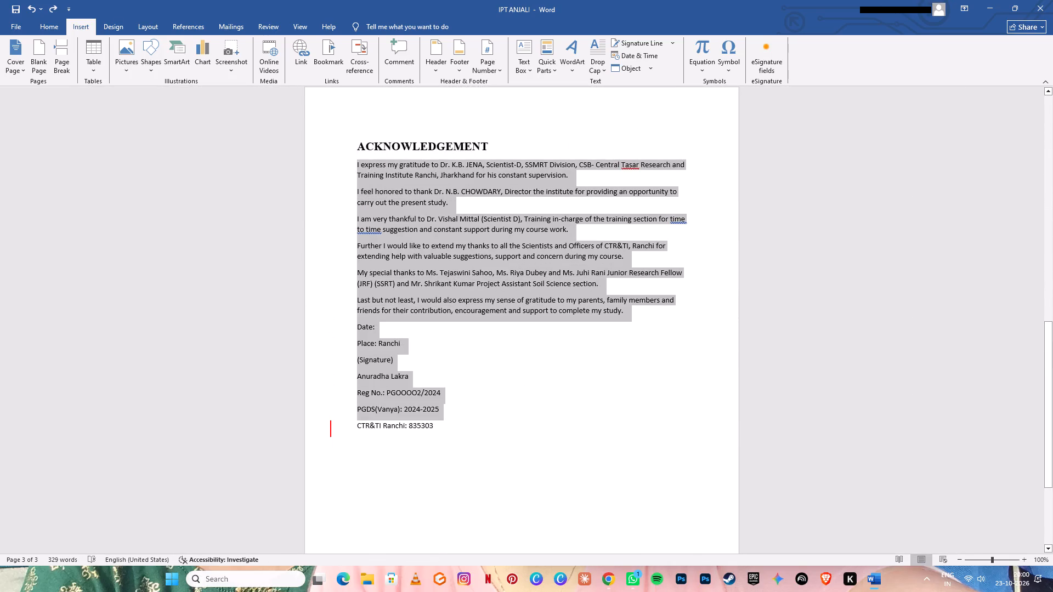
{"action": "left_click_drag", "start_coordinate": [514, 428], "coordinate": [516, 436]}
{"action": "left_click", "coordinate": [103, 25]}
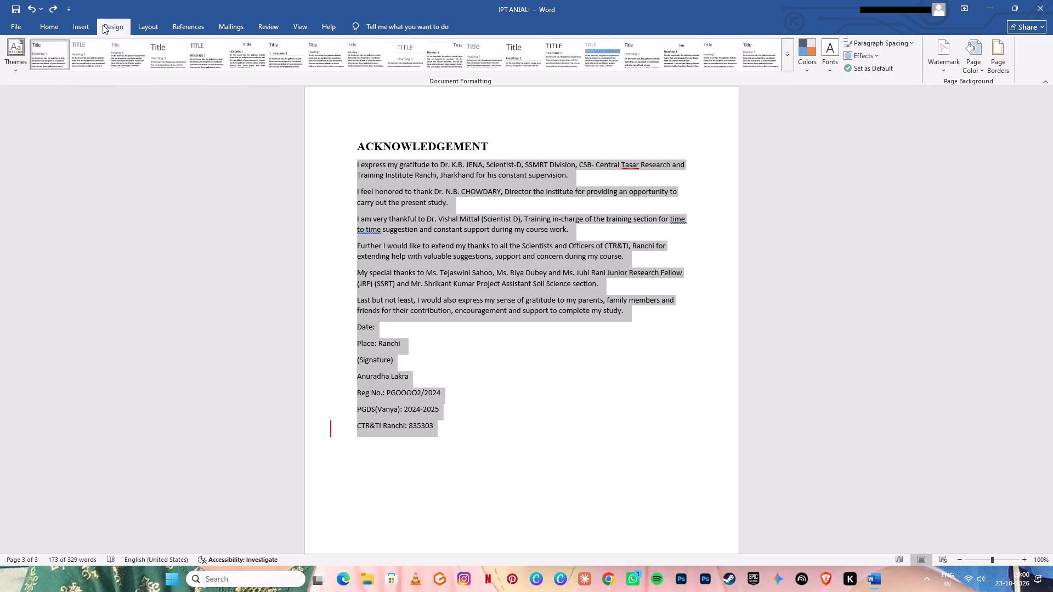
{"action": "left_click", "coordinate": [75, 27]}
{"action": "left_click", "coordinate": [61, 25]}
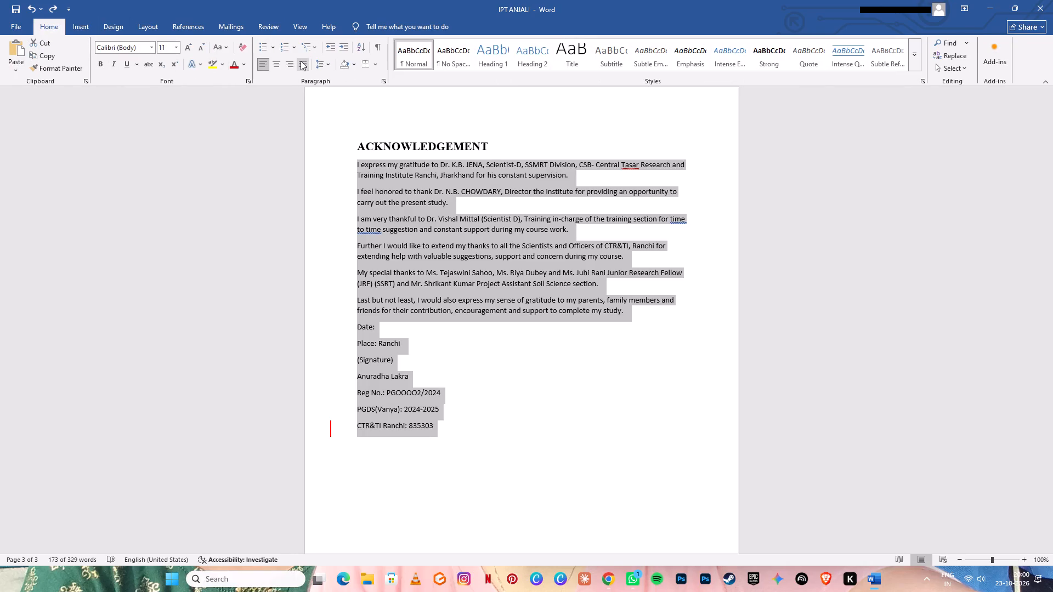
{"action": "left_click", "coordinate": [301, 61]}
{"action": "left_click", "coordinate": [490, 397]}
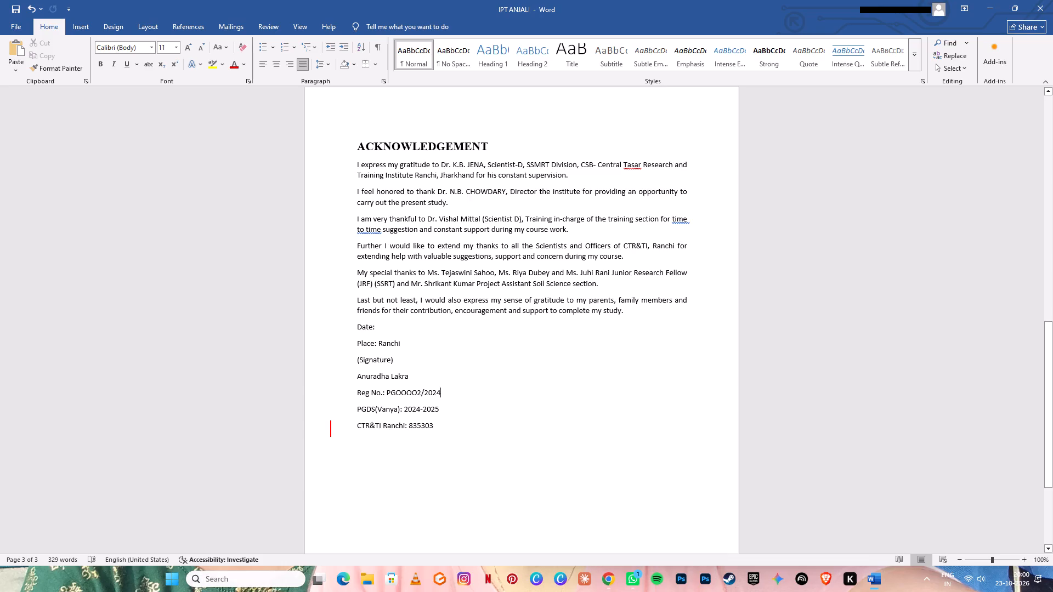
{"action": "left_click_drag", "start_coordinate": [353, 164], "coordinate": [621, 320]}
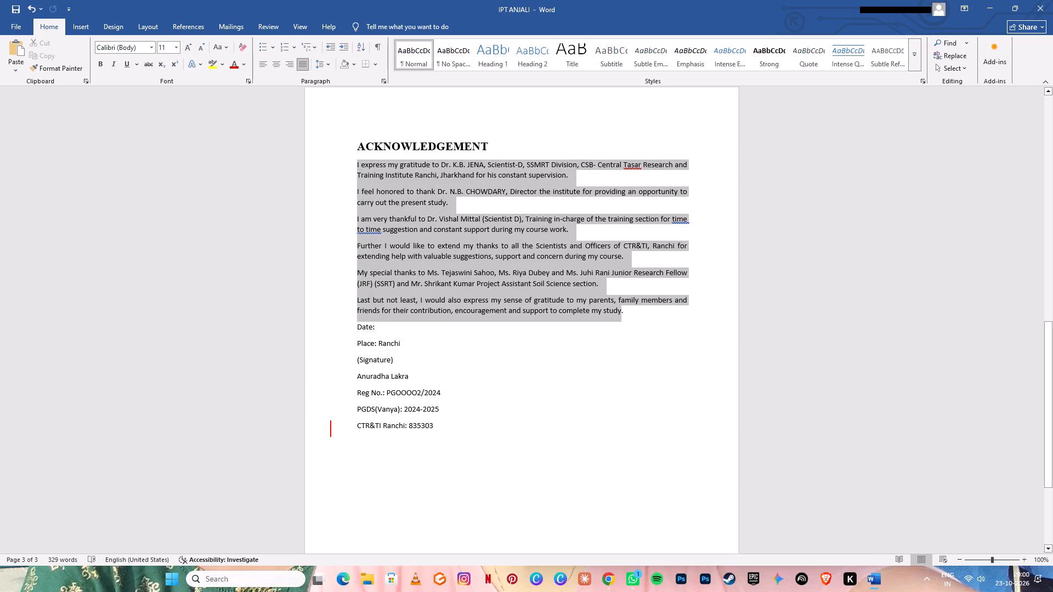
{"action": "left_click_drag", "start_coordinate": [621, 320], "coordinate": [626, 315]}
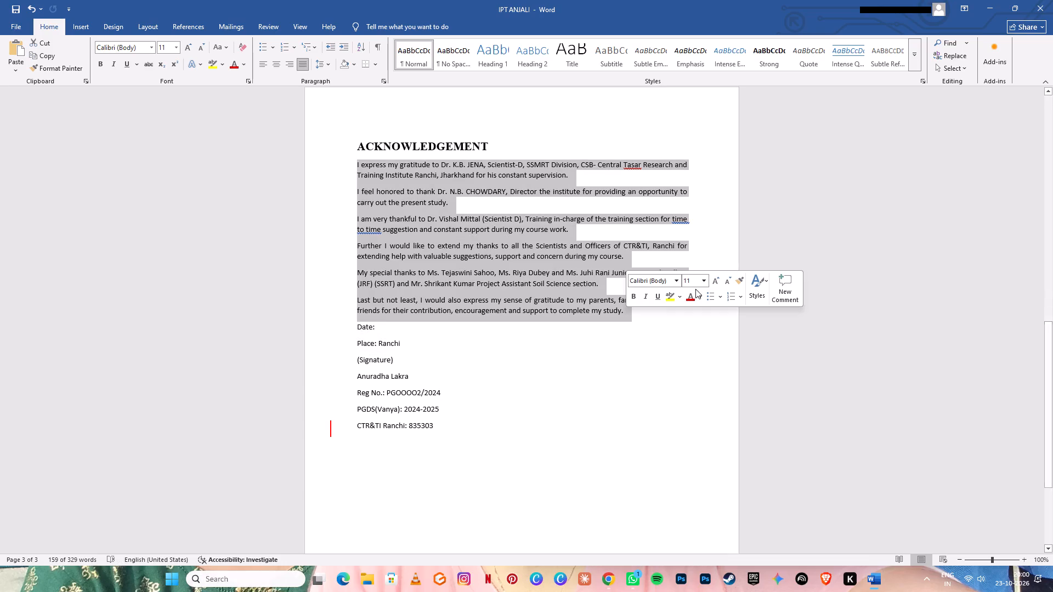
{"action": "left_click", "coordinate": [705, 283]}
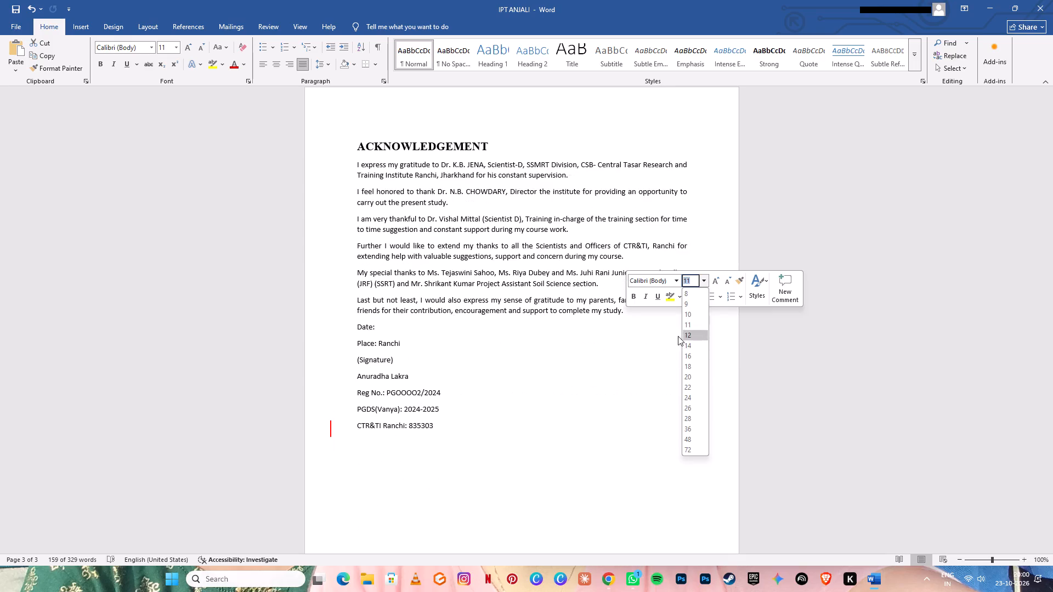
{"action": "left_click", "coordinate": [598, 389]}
Set the font size of all acknowledgement text below the heading, including the signature details, to 14.
{"action": "left_click_drag", "start_coordinate": [443, 425], "coordinate": [322, 163]}
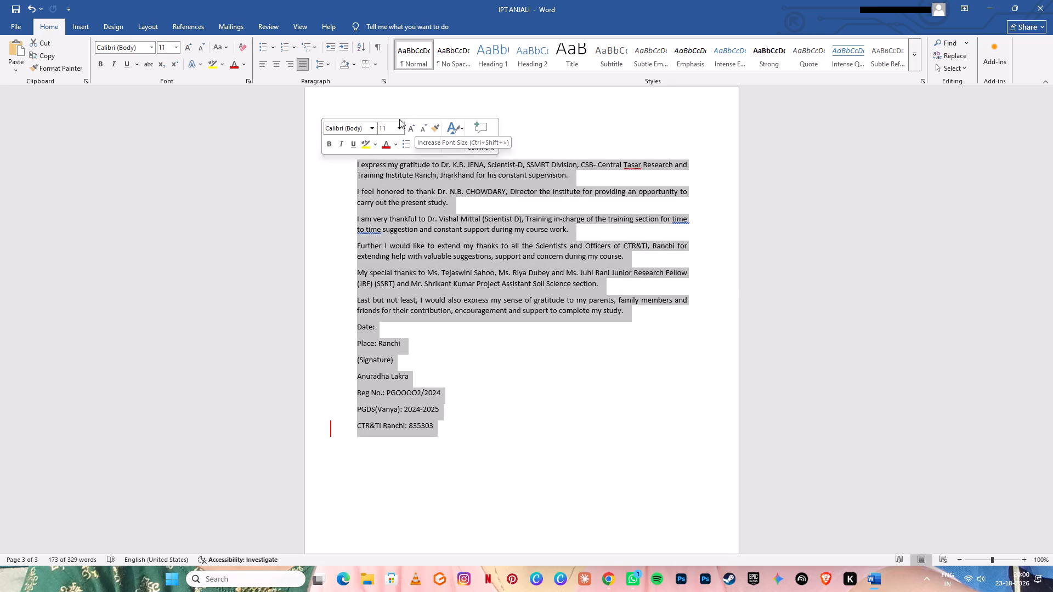
{"action": "right_click", "coordinate": [403, 196]}
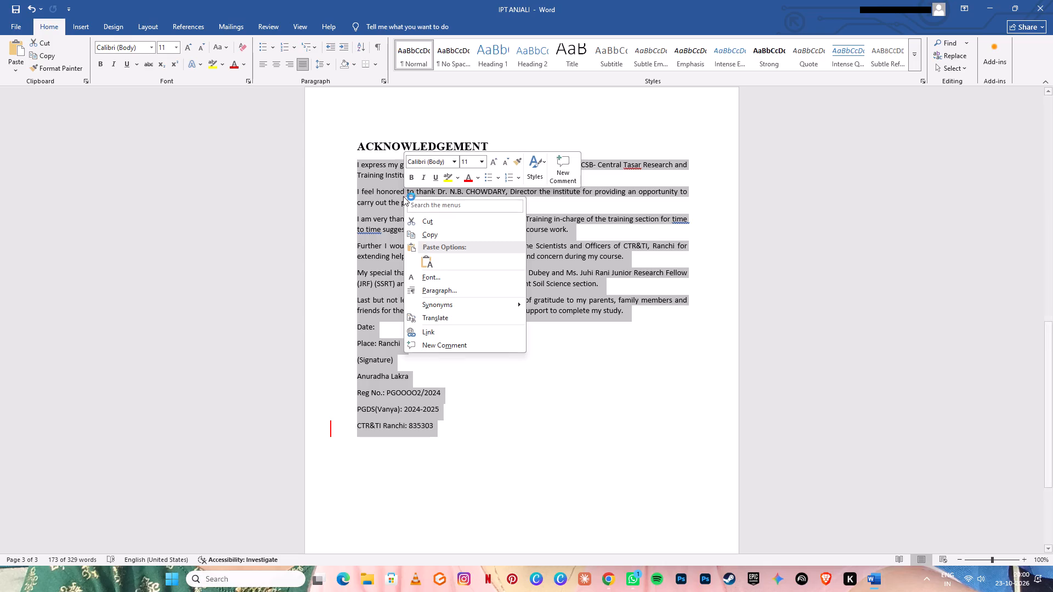
{"action": "left_click", "coordinate": [482, 162]}
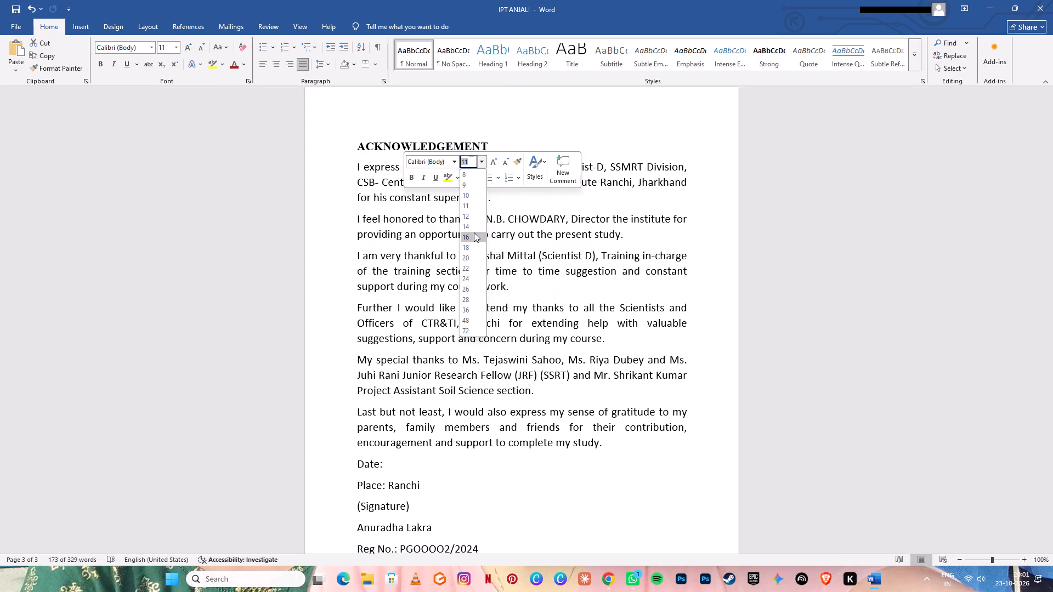
{"action": "left_click", "coordinate": [473, 227]}
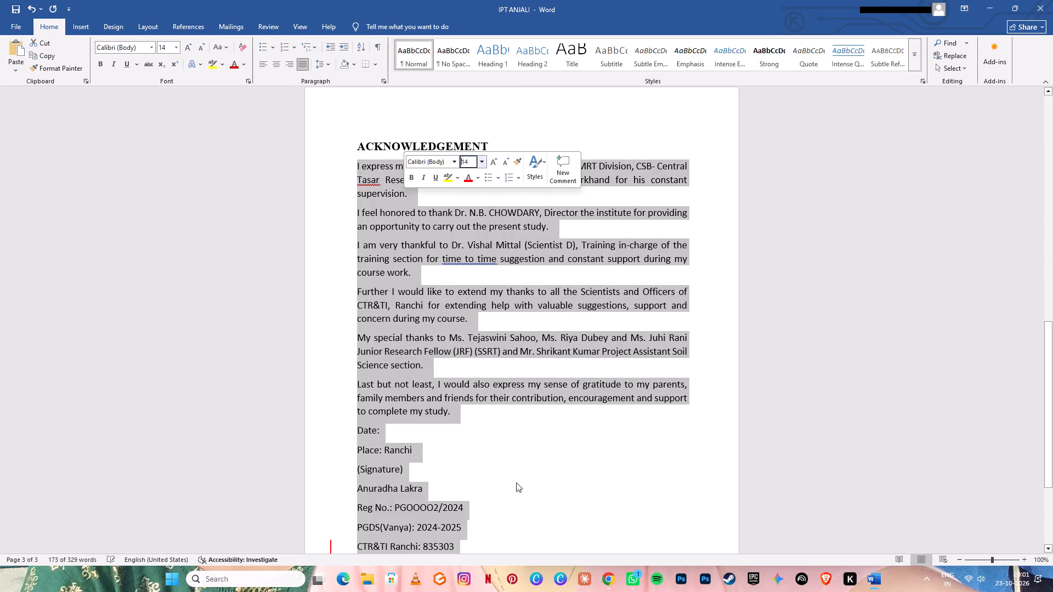
{"action": "left_click", "coordinate": [519, 488]}
Change the font of the closing lines, from Date through CTR&TI Ranchi, to Times New Roman.
{"action": "scroll", "coordinate": [524, 400], "scroll_direction": "down", "scroll_amount": 4}
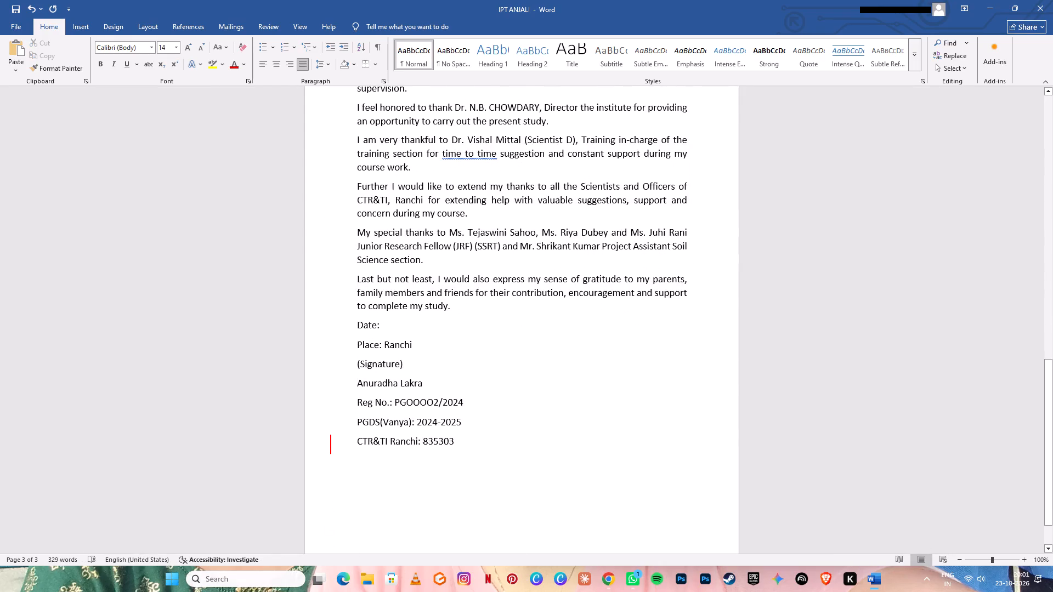
{"action": "left_click_drag", "start_coordinate": [479, 451], "coordinate": [365, 325]}
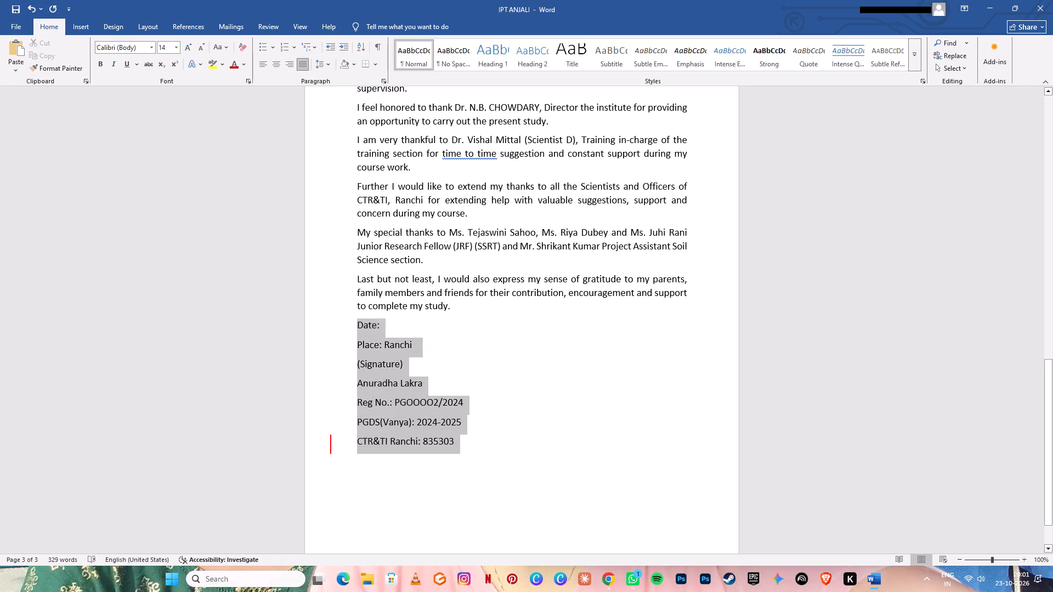
{"action": "left_click_drag", "start_coordinate": [365, 325], "coordinate": [358, 323]}
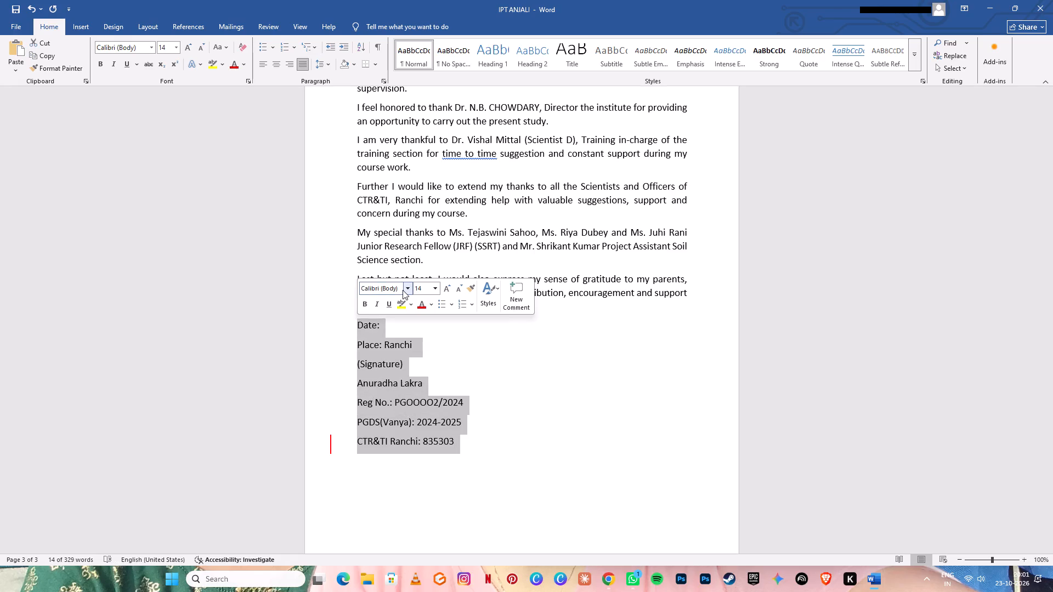
{"action": "left_click", "coordinate": [403, 290]}
{"action": "left_click", "coordinate": [408, 287]}
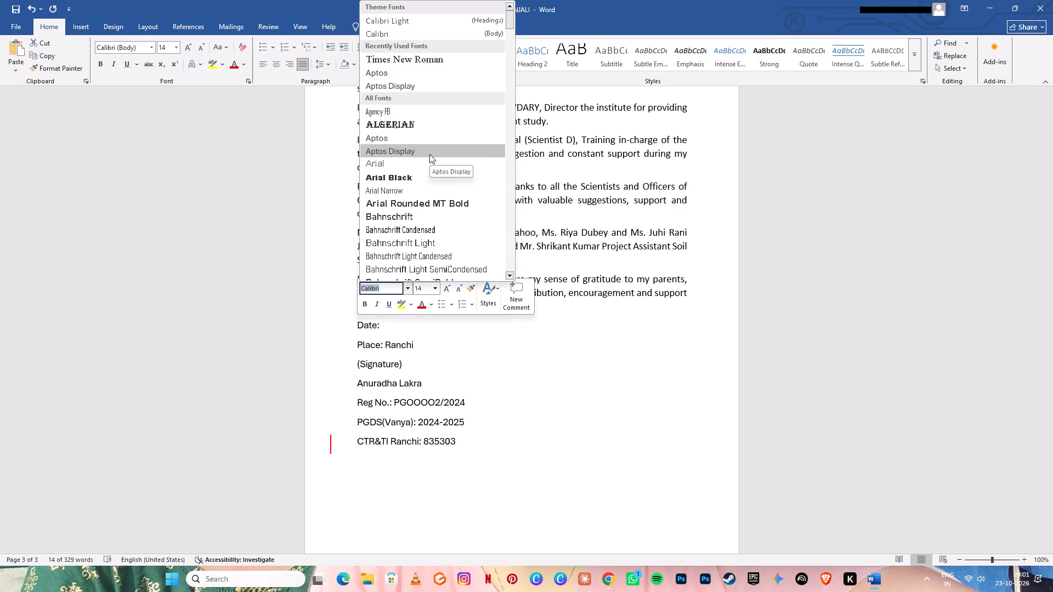
{"action": "scroll", "coordinate": [429, 154], "scroll_direction": "up", "scroll_amount": 4}
{"action": "scroll", "coordinate": [429, 154], "scroll_direction": "down", "scroll_amount": 6}
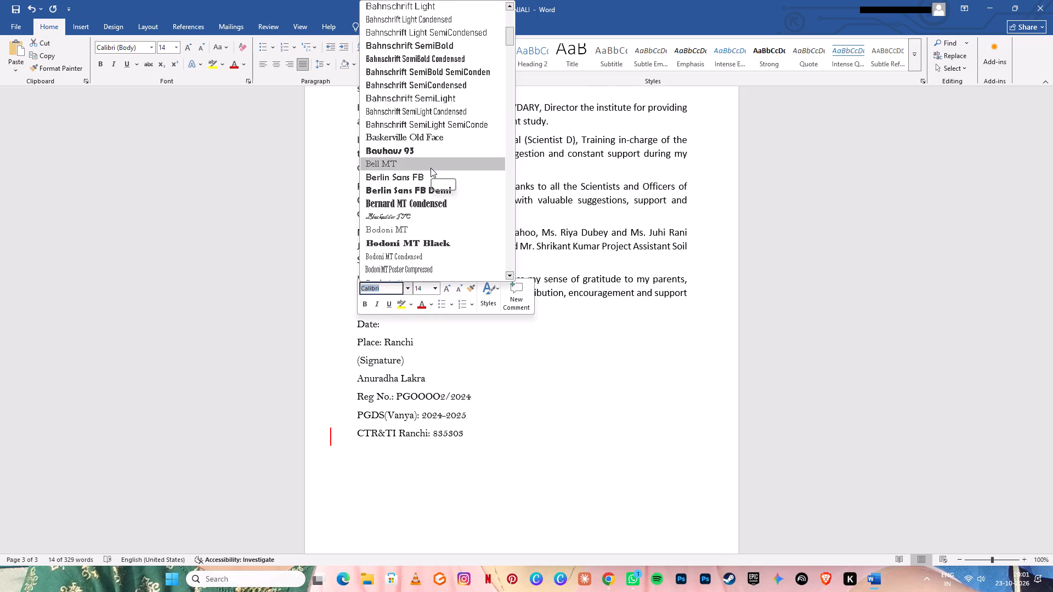
{"action": "scroll", "coordinate": [431, 168], "scroll_direction": "down", "scroll_amount": 18}
{"action": "scroll", "coordinate": [429, 175], "scroll_direction": "down", "scroll_amount": 6}
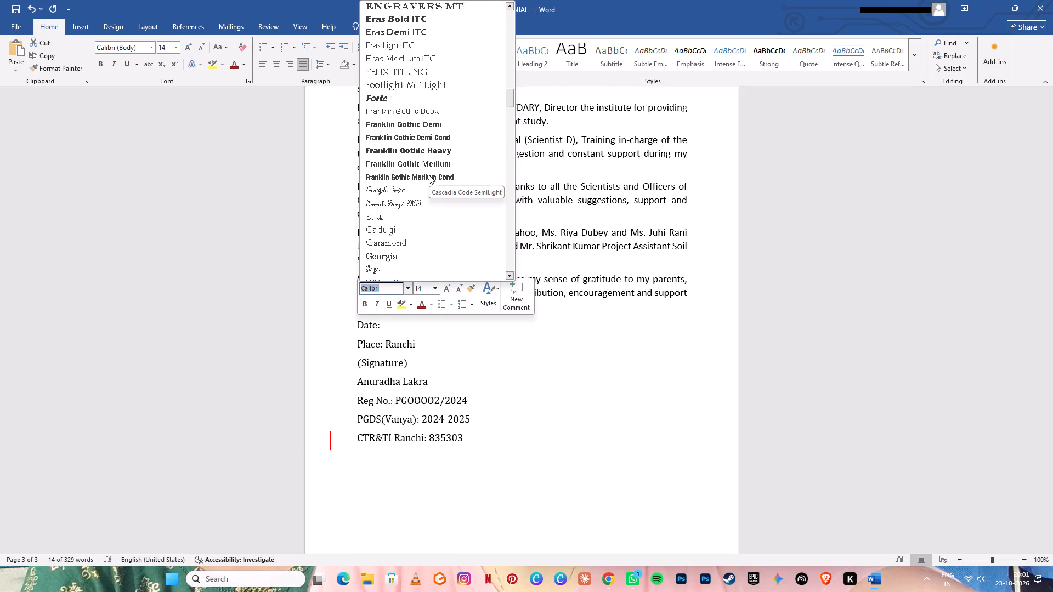
{"action": "scroll", "coordinate": [429, 175], "scroll_direction": "down", "scroll_amount": 13}
{"action": "scroll", "coordinate": [429, 175], "scroll_direction": "down", "scroll_amount": 20}
{"action": "scroll", "coordinate": [429, 175], "scroll_direction": "down", "scroll_amount": 1}
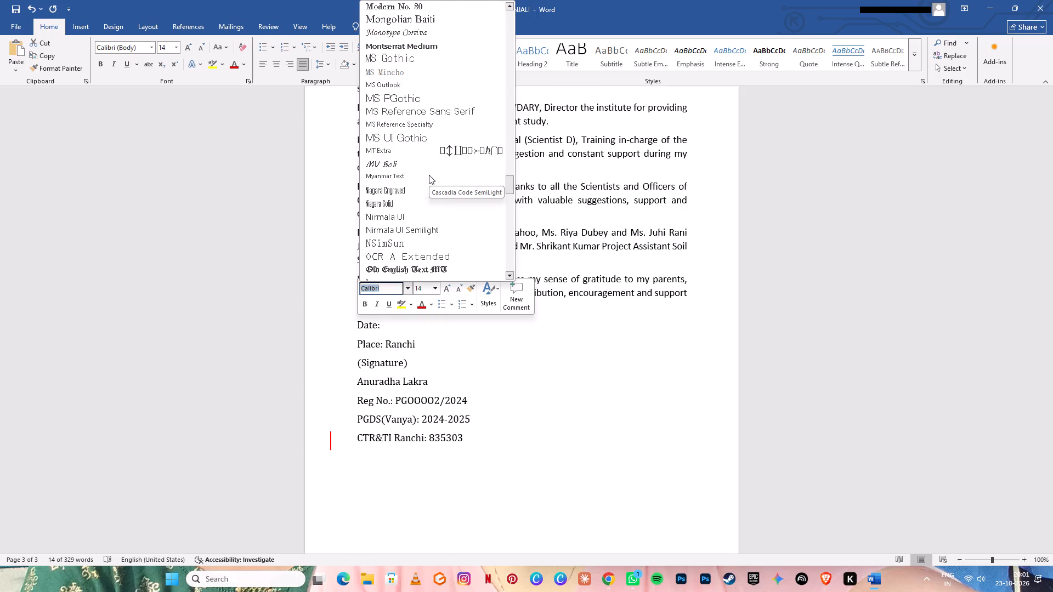
{"action": "scroll", "coordinate": [429, 175], "scroll_direction": "down", "scroll_amount": 19}
{"action": "scroll", "coordinate": [429, 175], "scroll_direction": "down", "scroll_amount": 7}
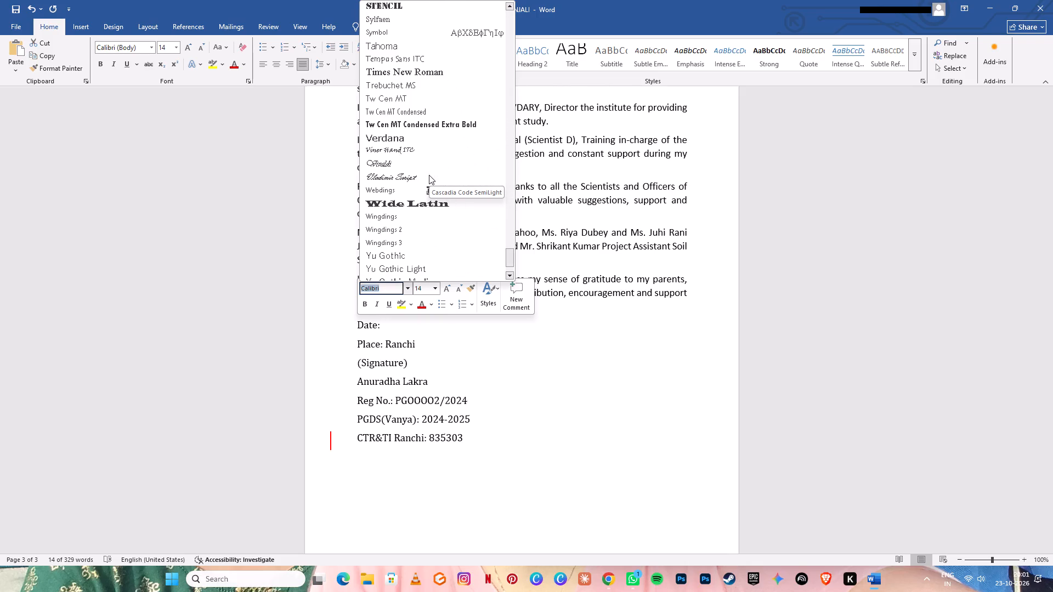
{"action": "scroll", "coordinate": [429, 175], "scroll_direction": "up", "scroll_amount": 1}
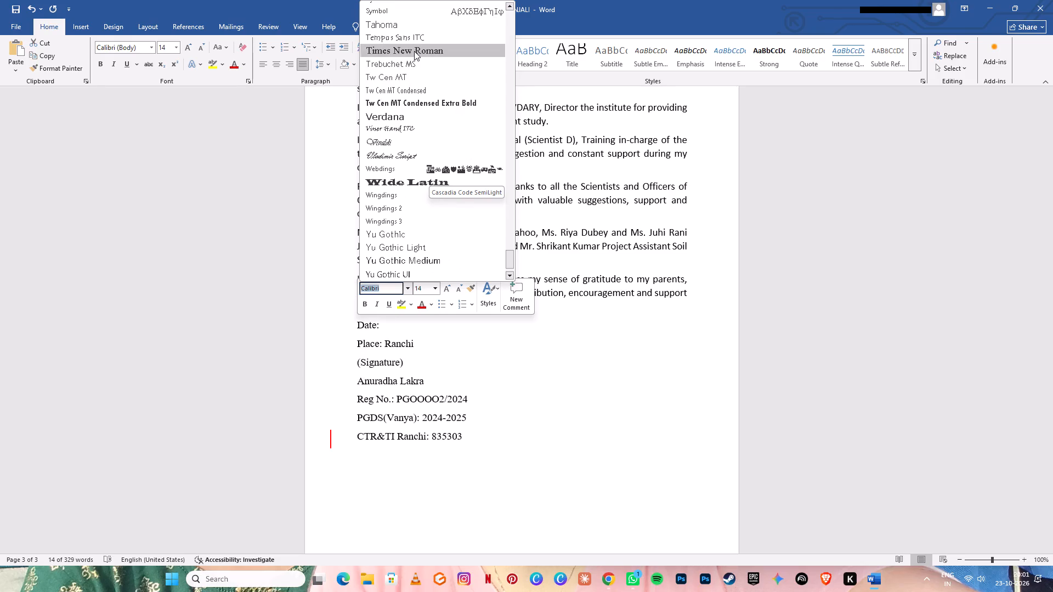
{"action": "left_click", "coordinate": [414, 51]}
{"action": "left_click", "coordinate": [581, 468]}
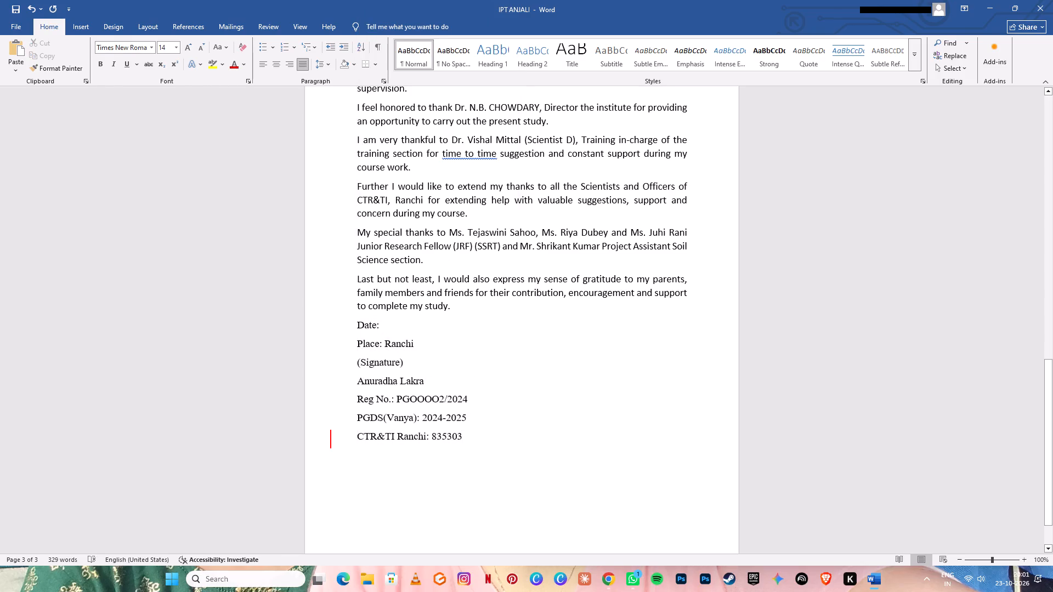
Insert a blank page after the final acknowledgement line, followed by a page break.
{"action": "scroll", "coordinate": [581, 468], "scroll_direction": "up", "scroll_amount": 4}
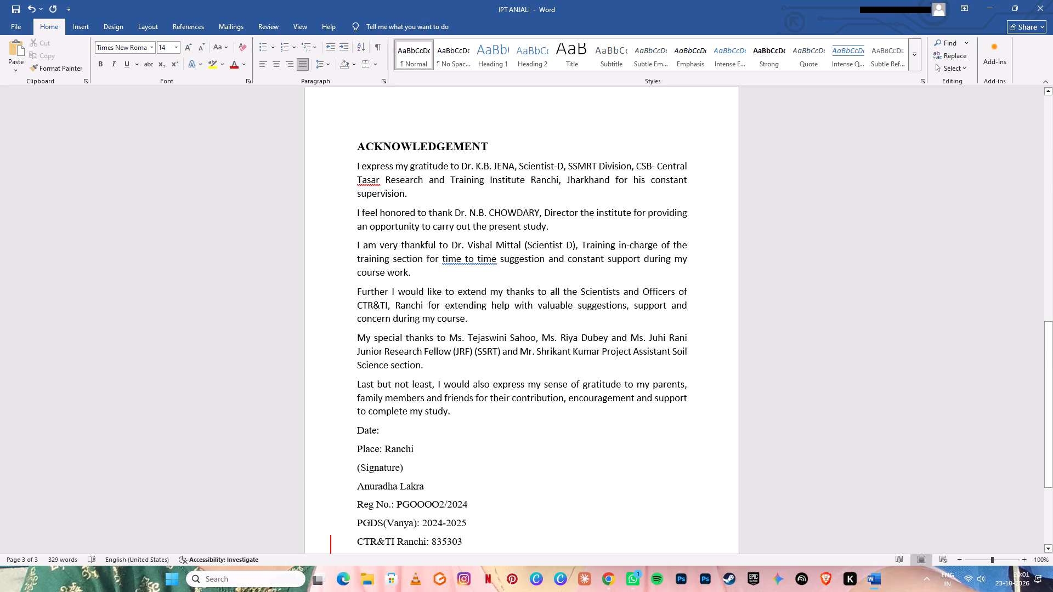
{"action": "scroll", "coordinate": [498, 373], "scroll_direction": "down", "scroll_amount": 5}
{"action": "left_click", "coordinate": [491, 407]}
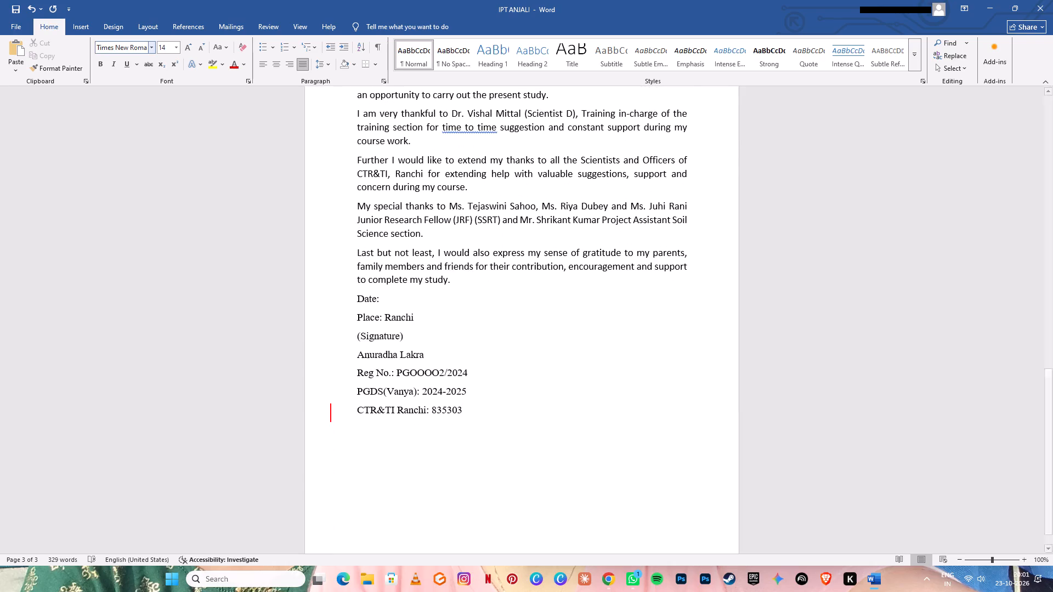
{"action": "left_click", "coordinate": [50, 28]}
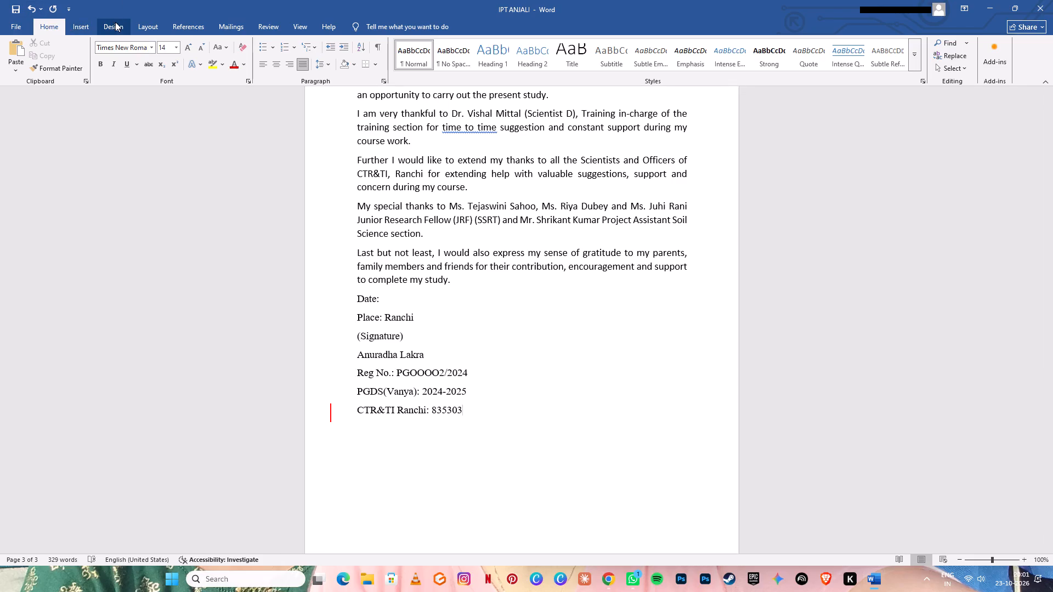
{"action": "left_click", "coordinate": [70, 26]}
{"action": "left_click", "coordinate": [40, 56]}
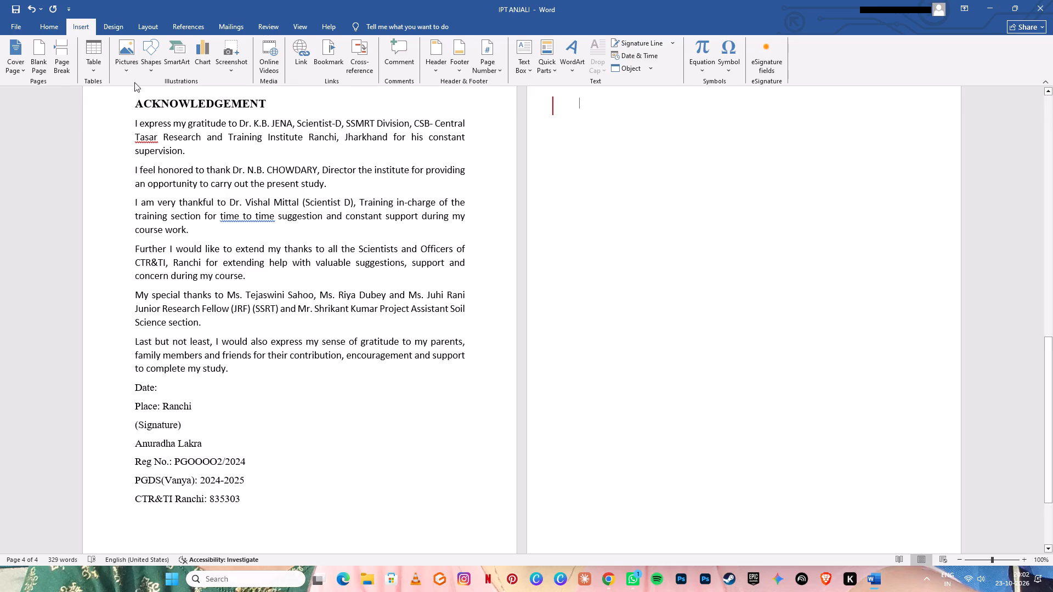
{"action": "left_click", "coordinate": [64, 58]}
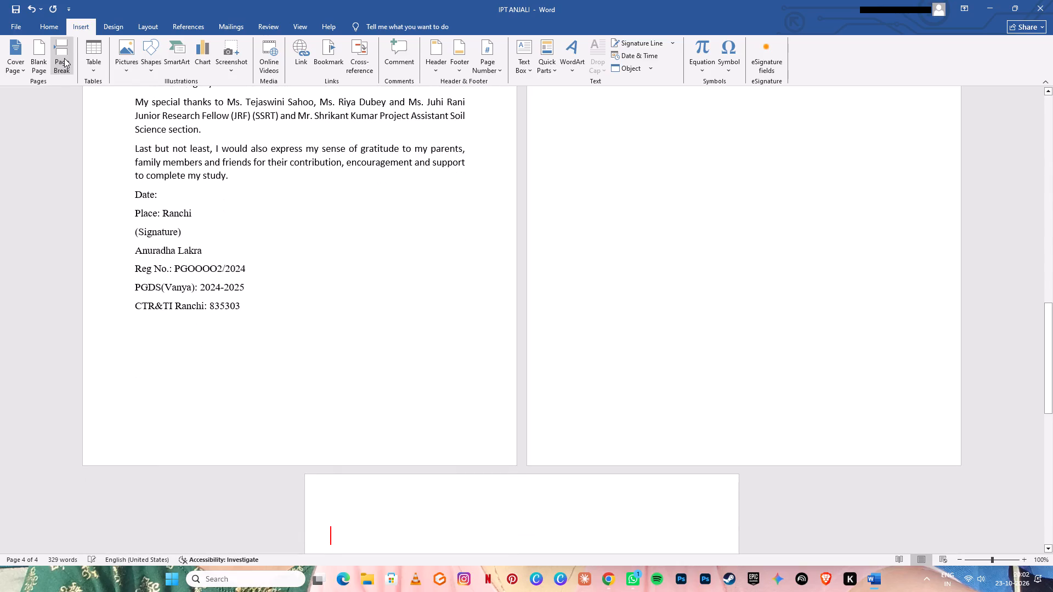
Enter "introduction" as the first line of the new last page.
{"action": "scroll", "coordinate": [67, 63], "scroll_direction": "down", "scroll_amount": 6}
{"action": "scroll", "coordinate": [72, 75], "scroll_direction": "up", "scroll_amount": 4}
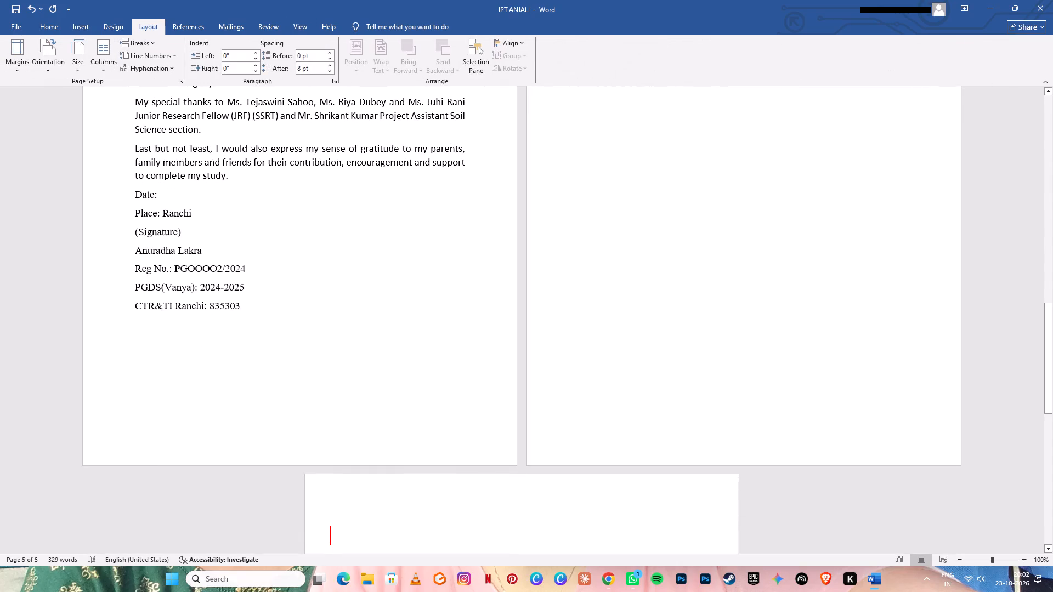
{"action": "left_click", "coordinate": [383, 531]}
{"action": "left_click", "coordinate": [53, 29]}
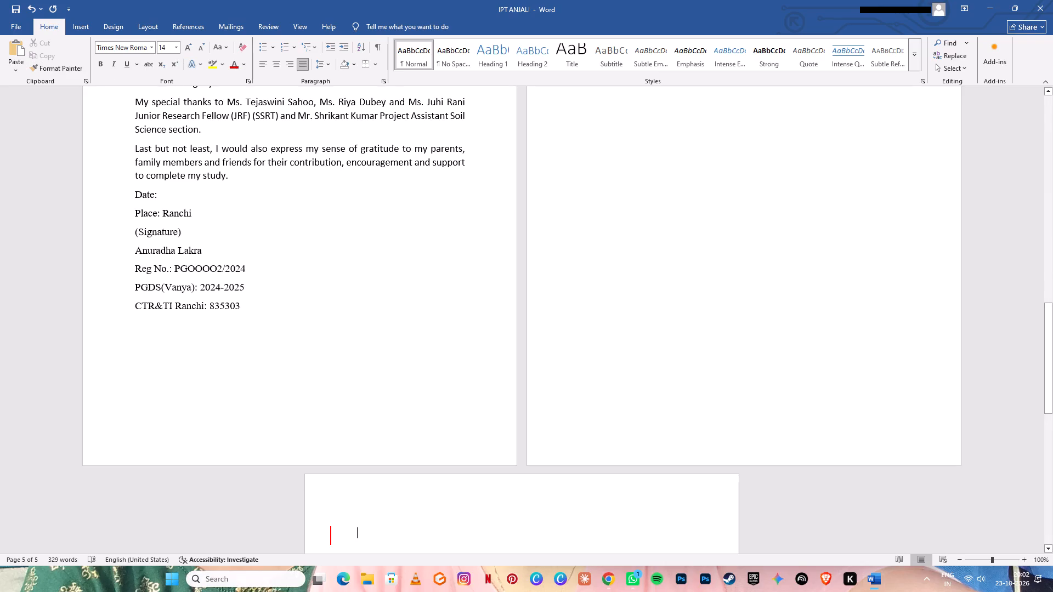
{"action": "key", "text": "bracketleft"}
{"action": "key", "text": "BackSpace"}
{"action": "type", "text": "inyroductio"}
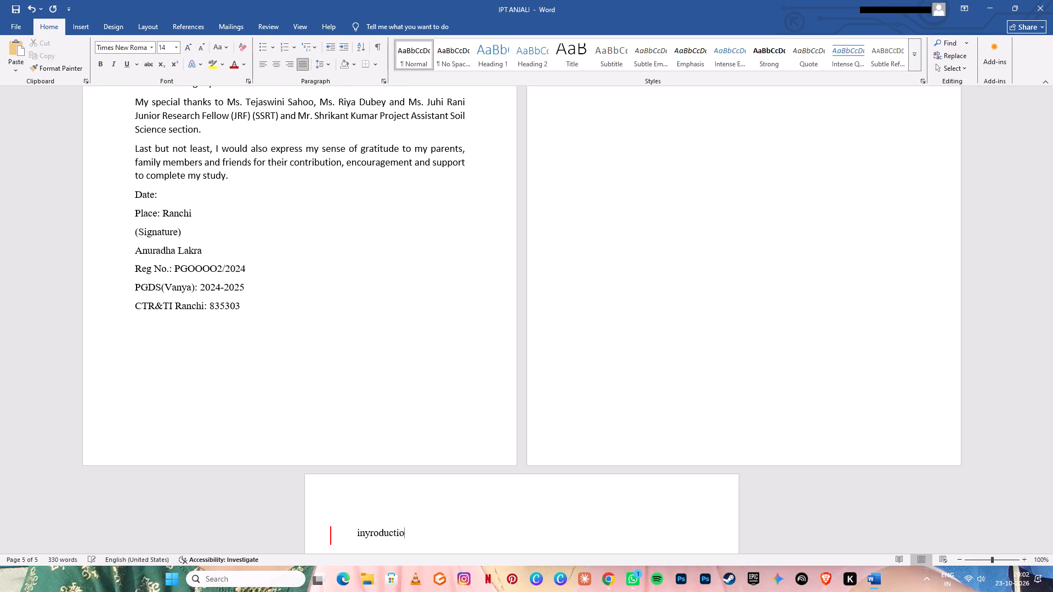
{"action": "key", "text": "BackSpace"}
{"action": "key", "text": "BackSpace"}
{"action": "key", "text": "BackSpace"}
{"action": "key", "text": "BackSpace"}
{"action": "key", "text": "BackSpace"}
{"action": "key", "text": "BackSpace"}
{"action": "key", "text": "BackSpace"}
{"action": "key", "text": "BackSpace"}
{"action": "key", "text": "BackSpace"}
{"action": "type", "text": "troduction"}
Make the "introduction" heading on the last page bold and set its font size to 48.
{"action": "left_click", "coordinate": [101, 66]}
{"action": "left_click_drag", "start_coordinate": [410, 532], "coordinate": [355, 527]}
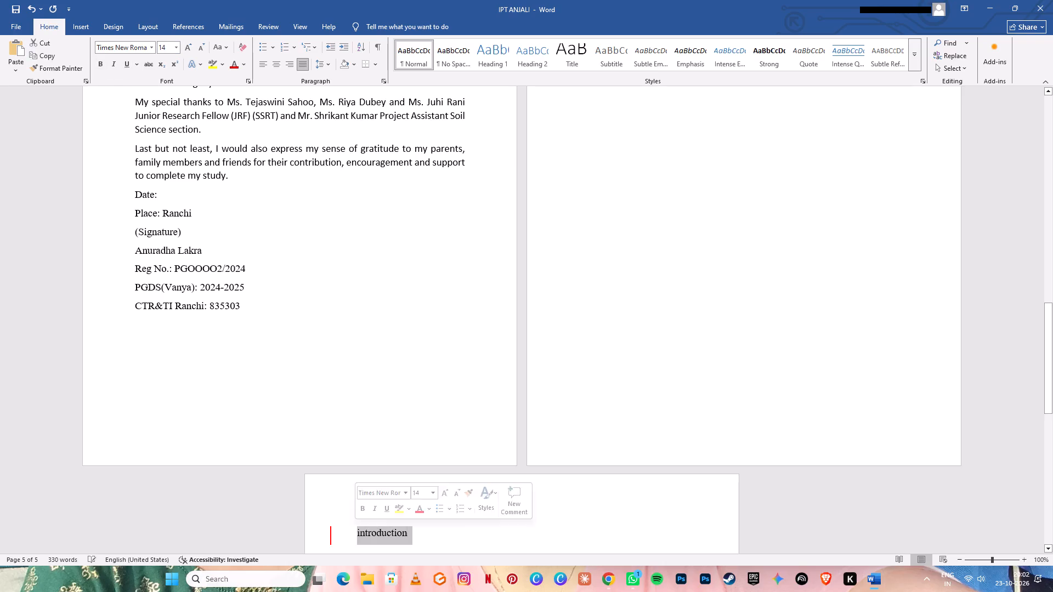
{"action": "left_click", "coordinate": [101, 64]}
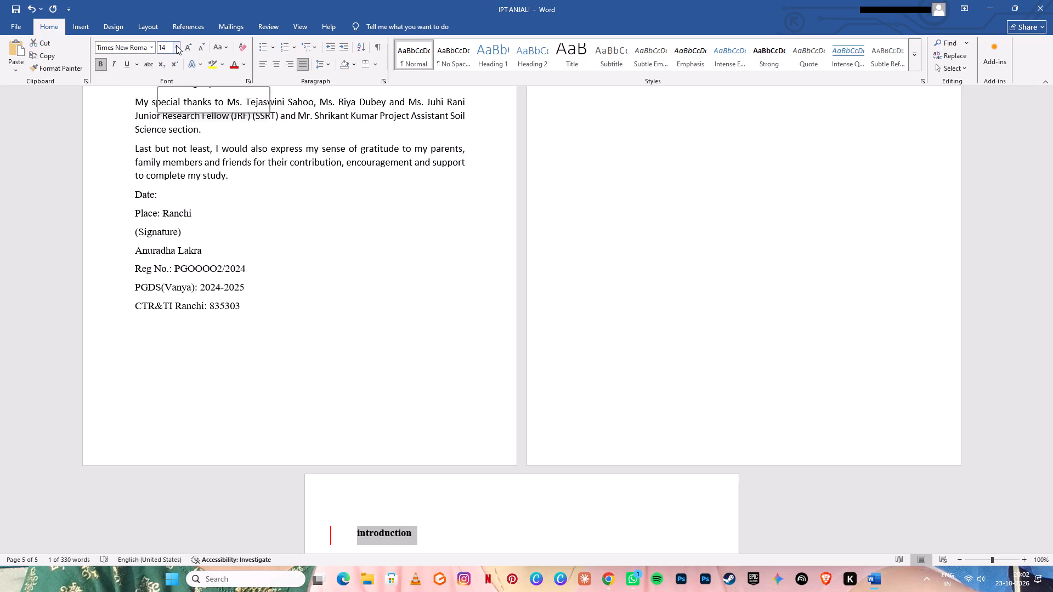
{"action": "left_click", "coordinate": [176, 45]}
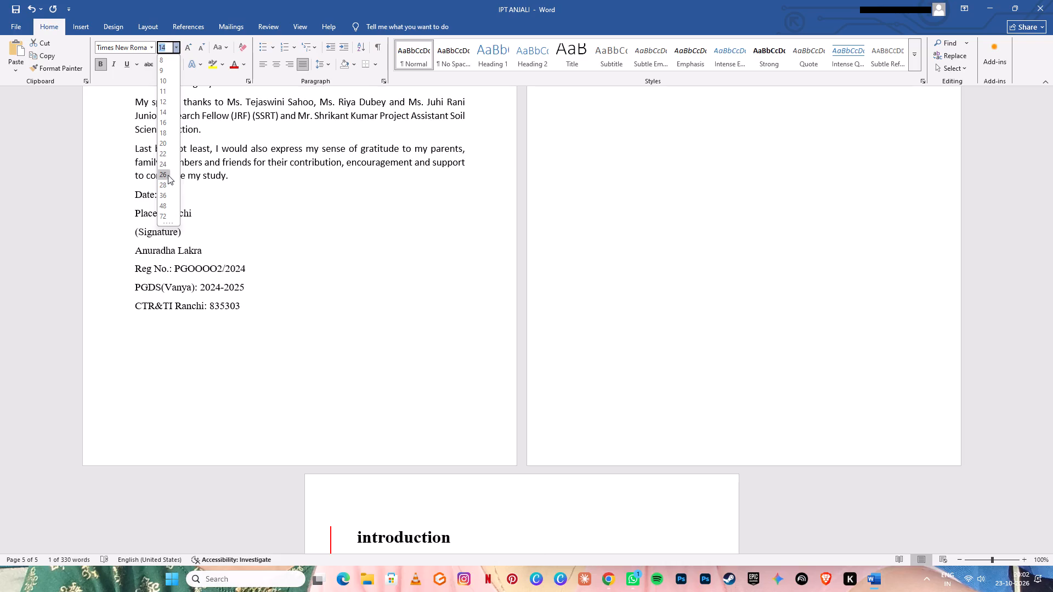
{"action": "left_click", "coordinate": [169, 207]}
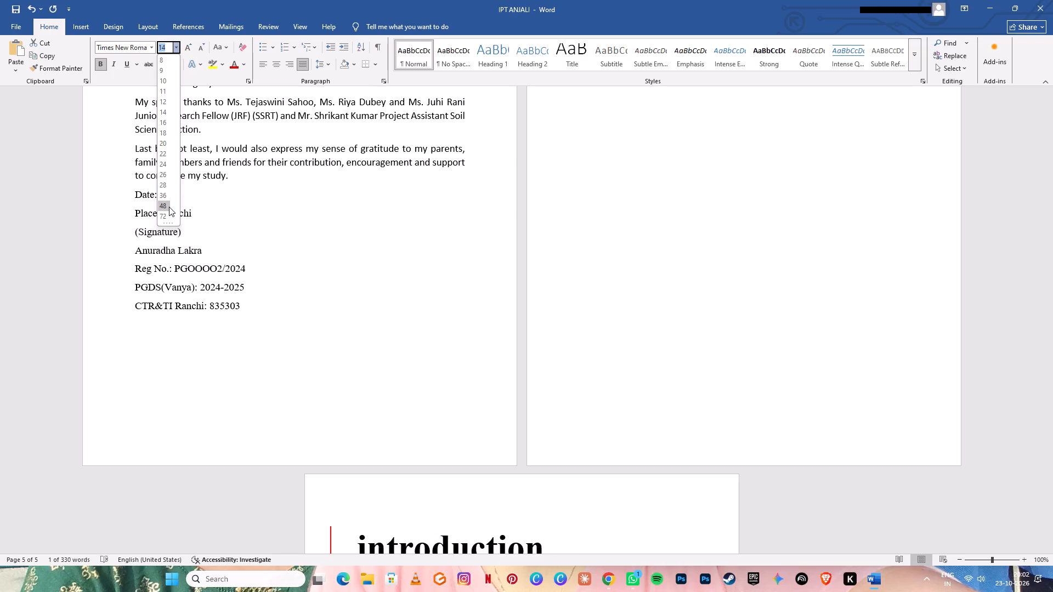
{"action": "left_click", "coordinate": [796, 524]}
Move the "introduction" heading down the page by inserting four blank lines above it.
{"action": "scroll", "coordinate": [764, 430], "scroll_direction": "down", "scroll_amount": 5}
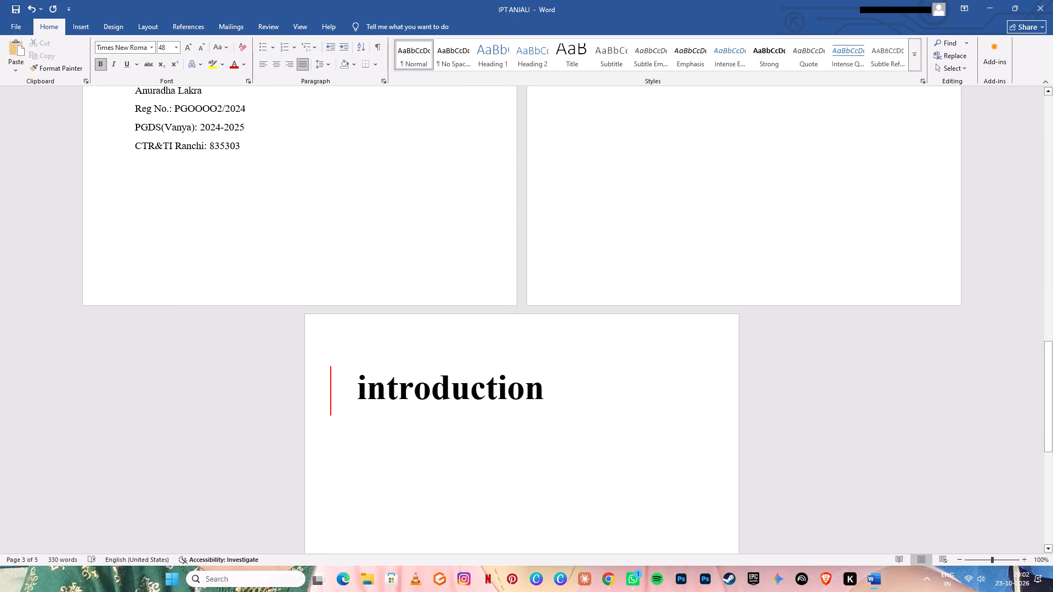
{"action": "left_click", "coordinate": [339, 390]}
{"action": "left_click", "coordinate": [352, 389]}
{"action": "key", "text": "Return"}
{"action": "key", "text": "Return"}
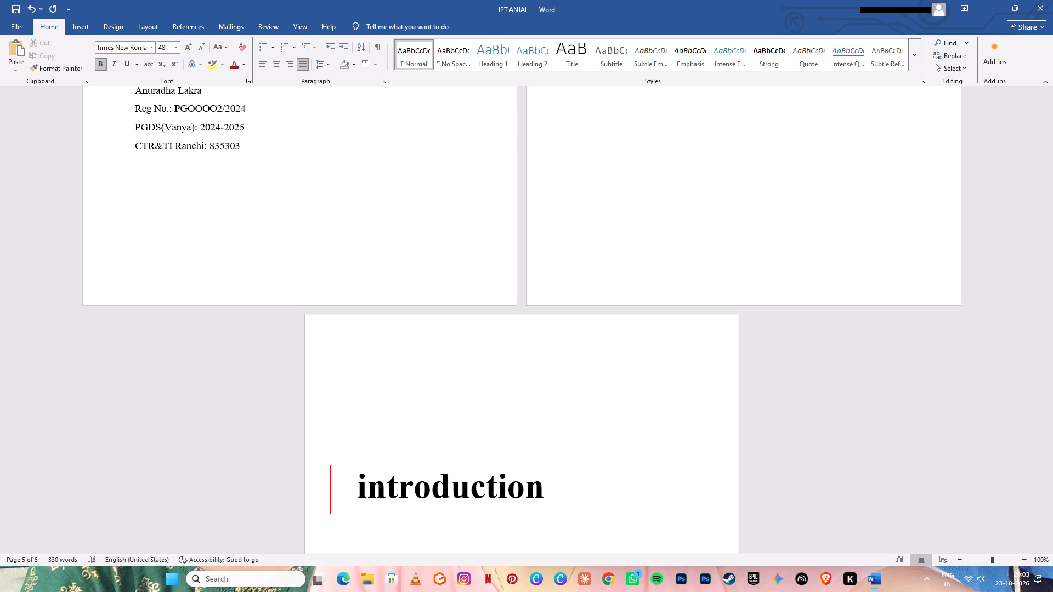
{"action": "key", "text": "Return"}
{"action": "scroll", "coordinate": [386, 316], "scroll_direction": "down", "scroll_amount": 2}
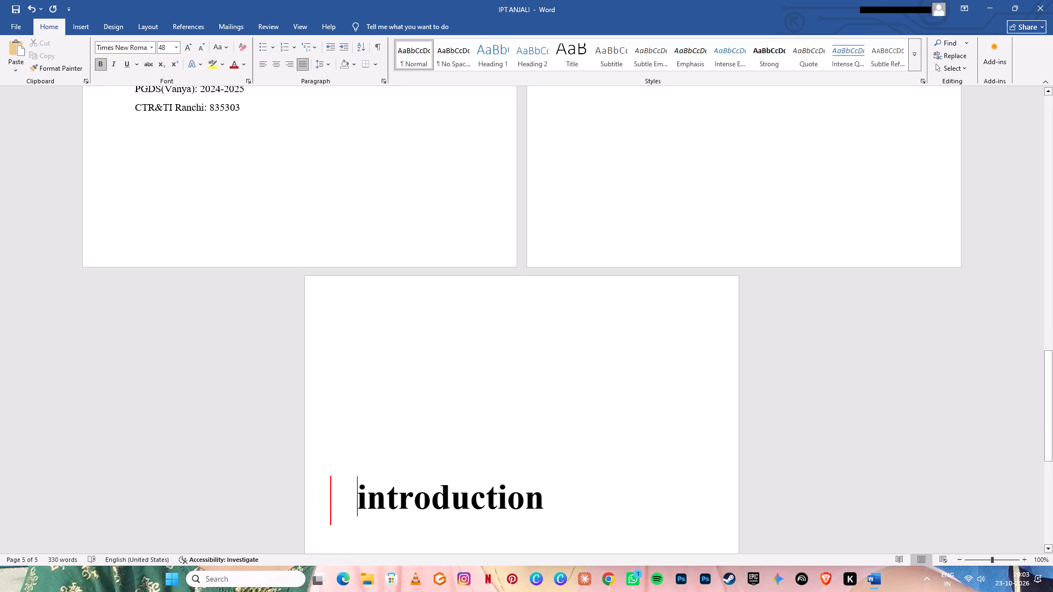
{"action": "scroll", "coordinate": [388, 316], "scroll_direction": "down", "scroll_amount": 14}
{"action": "key", "text": "Return"}
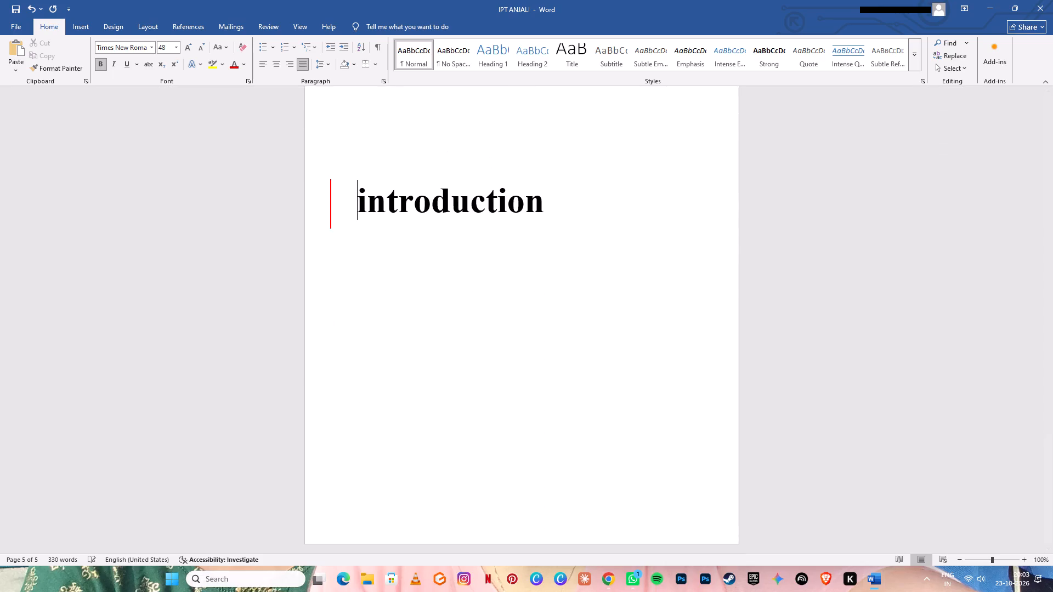
Shift the "introduction" heading toward the middle of its line with five leading spaces.
{"action": "key", "text": "space"}
{"action": "key", "text": "space"}
{"action": "key", "text": "space"}
{"action": "key", "text": "space"}
{"action": "key", "text": "space"}
{"action": "key", "text": "space"}
{"action": "key", "text": "space"}
{"action": "key", "text": "space"}
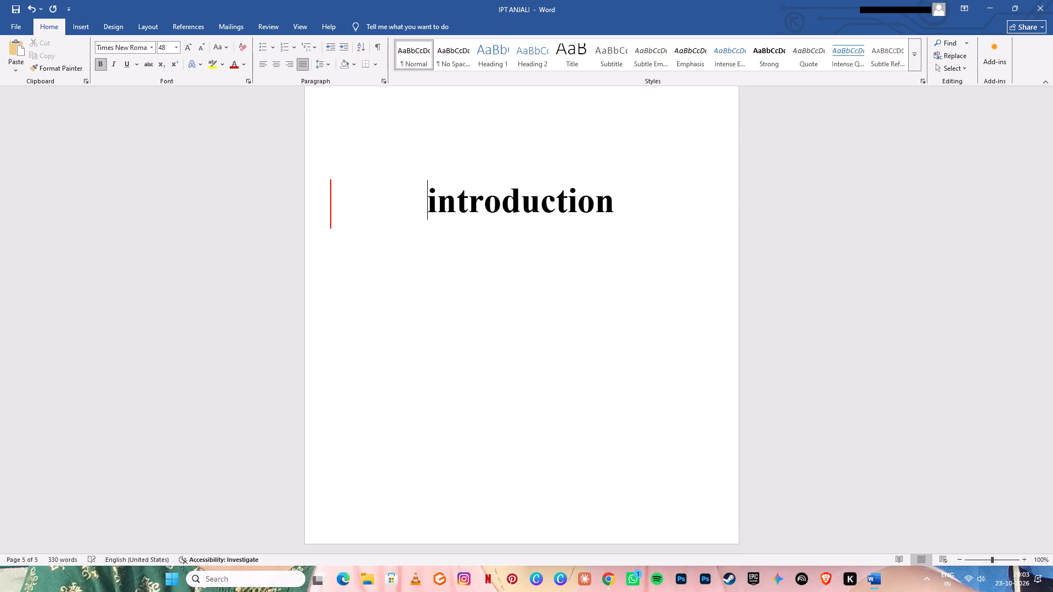
{"action": "key", "text": "BackSpace"}
{"action": "key", "text": "BackSpace"}
{"action": "key", "text": "BackSpace"}
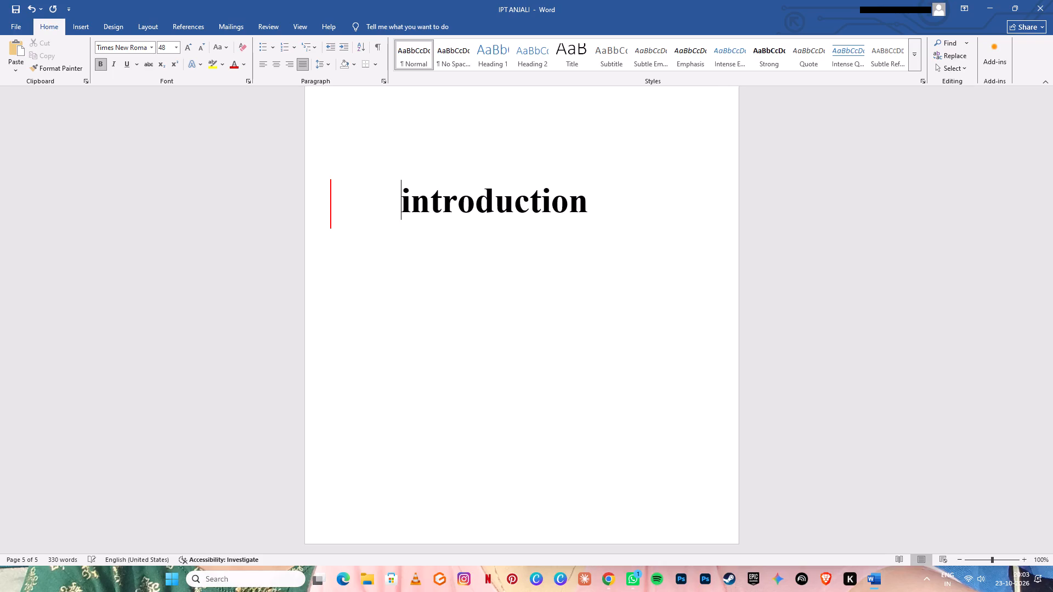
Insert a blank page after the "introduction" heading.
{"action": "left_click", "coordinate": [606, 191]}
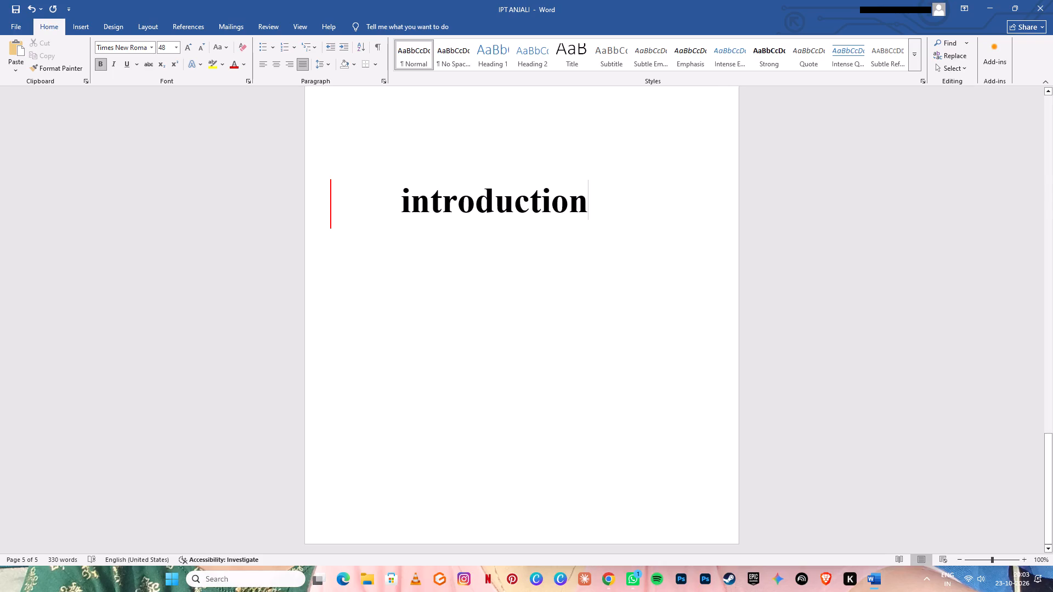
{"action": "left_click", "coordinate": [92, 22]}
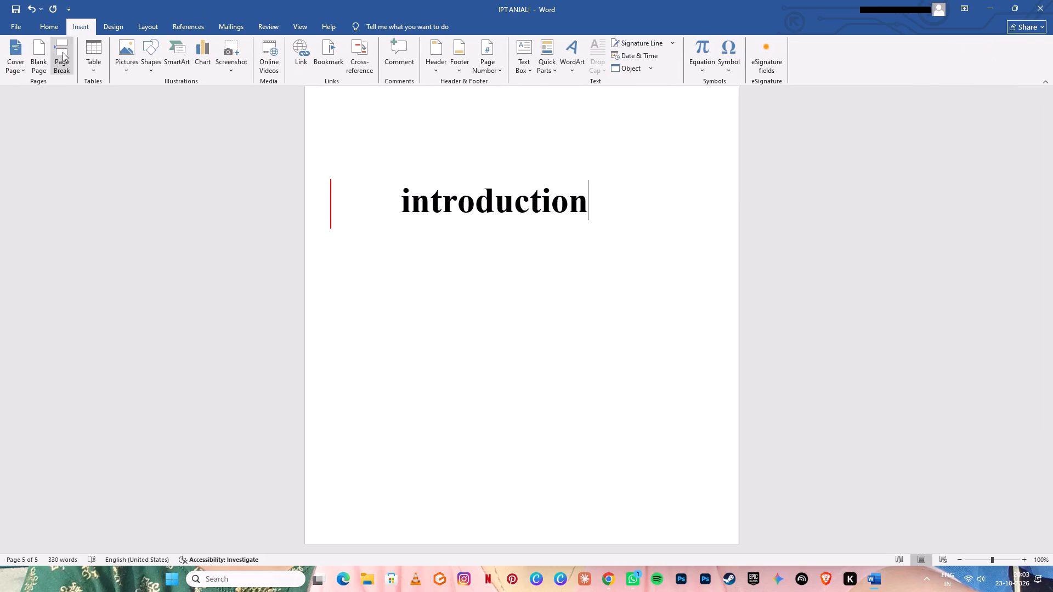
{"action": "left_click", "coordinate": [41, 71]}
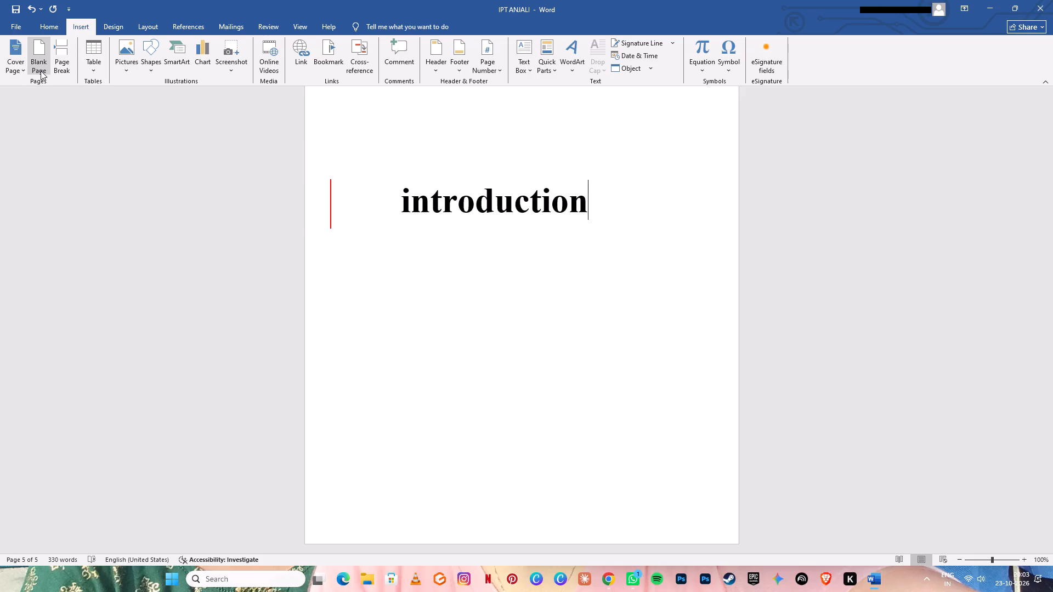
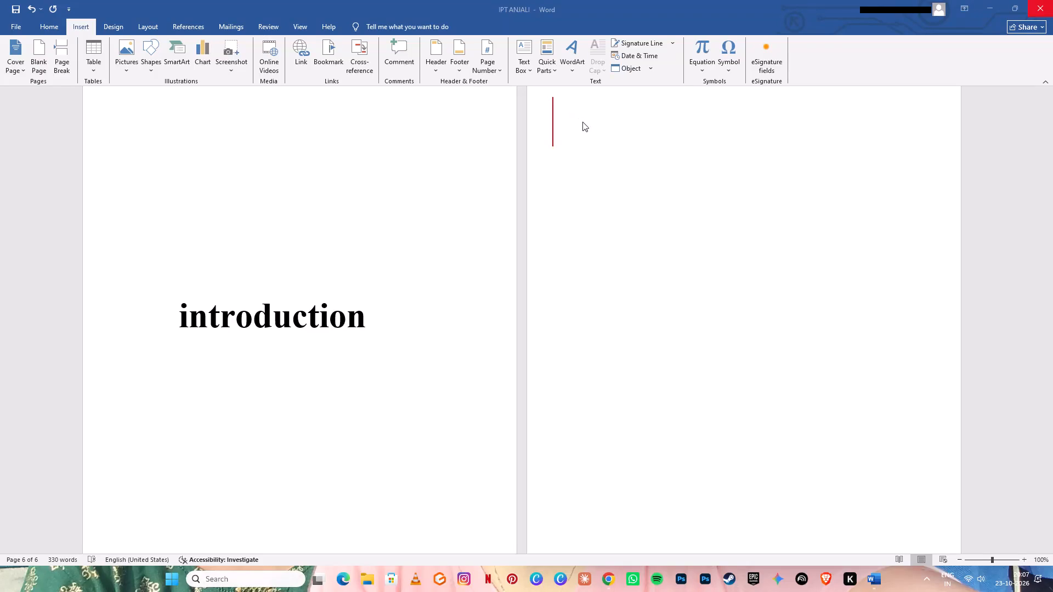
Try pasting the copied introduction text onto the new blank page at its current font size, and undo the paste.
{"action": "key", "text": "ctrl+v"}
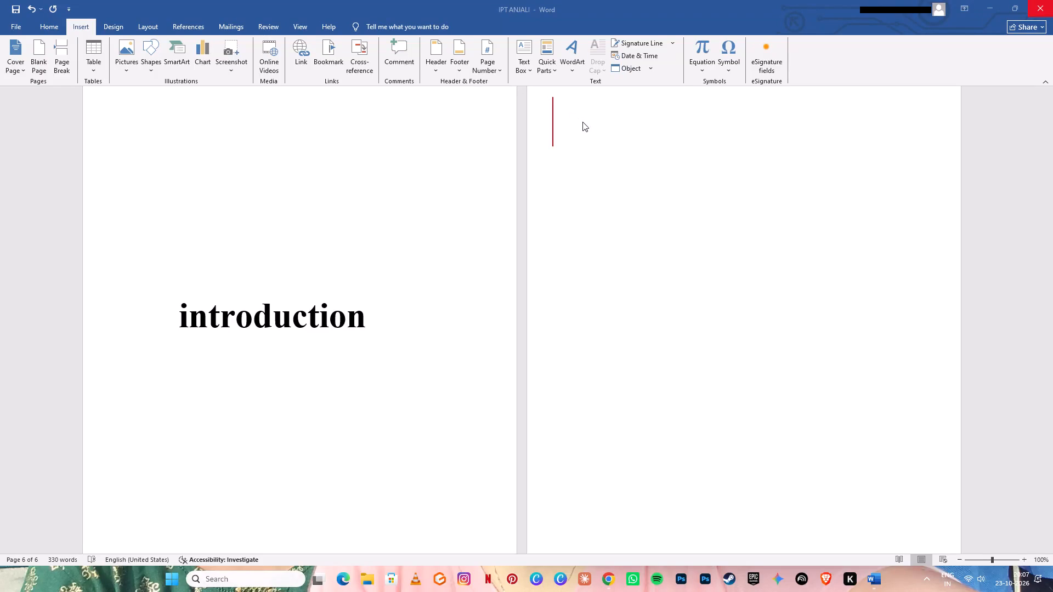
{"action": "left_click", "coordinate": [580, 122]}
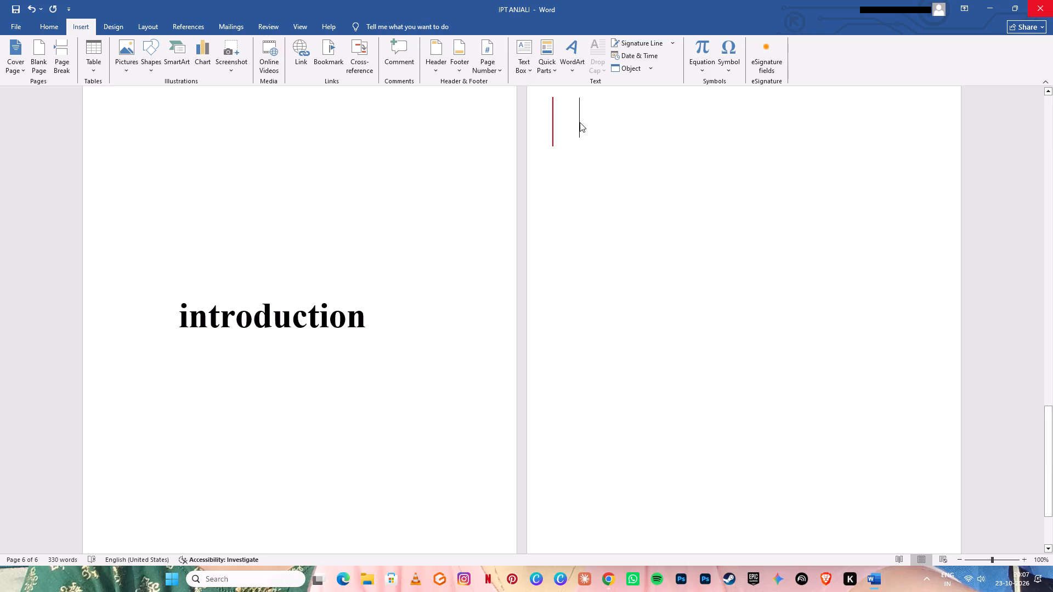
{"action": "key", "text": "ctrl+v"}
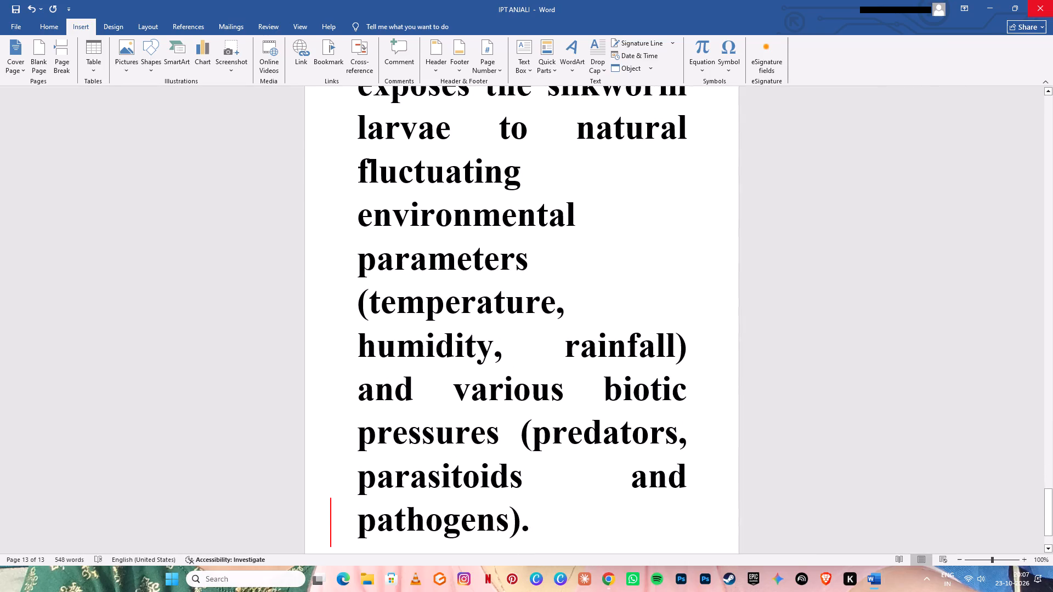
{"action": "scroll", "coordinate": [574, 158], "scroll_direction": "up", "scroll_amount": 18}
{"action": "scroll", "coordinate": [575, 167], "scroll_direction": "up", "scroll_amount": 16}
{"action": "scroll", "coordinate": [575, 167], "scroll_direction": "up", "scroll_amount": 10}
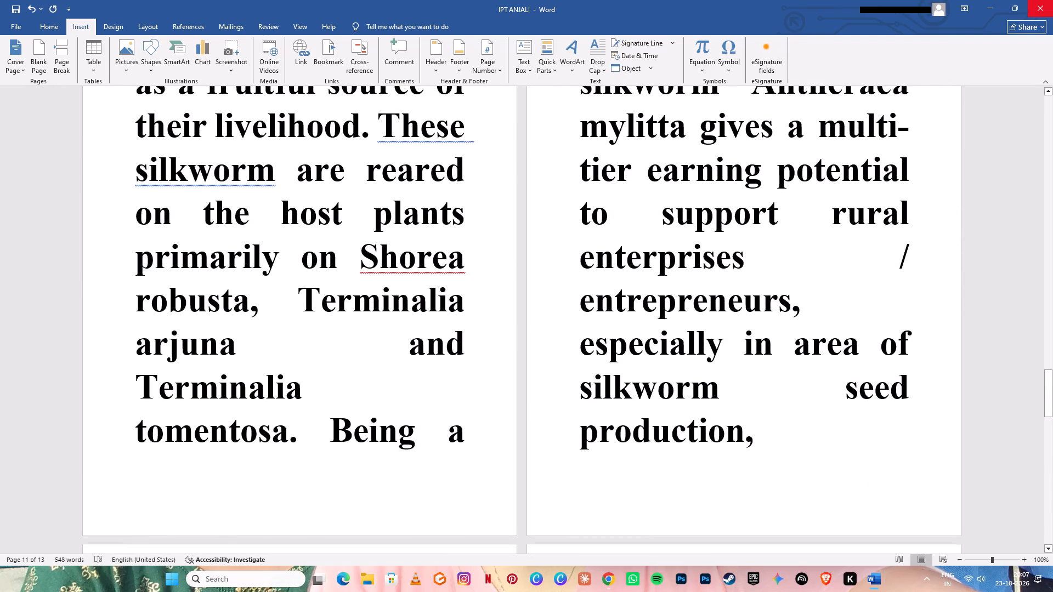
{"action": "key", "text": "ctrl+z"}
Set the font size at the start of the empty last page to 8.
{"action": "scroll", "coordinate": [585, 207], "scroll_direction": "up", "scroll_amount": 6}
{"action": "left_click", "coordinate": [52, 23]}
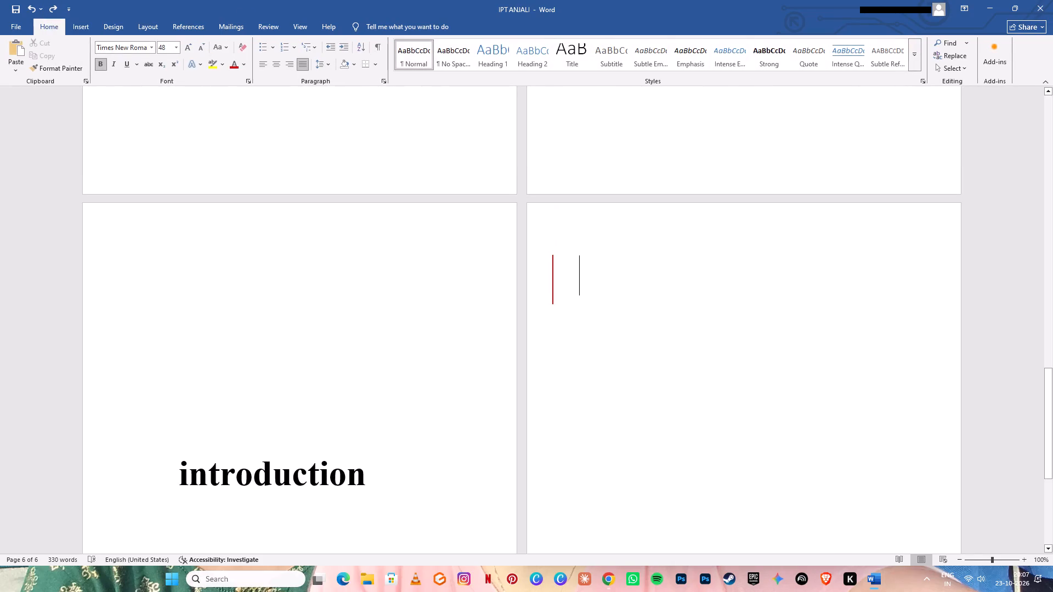
{"action": "scroll", "coordinate": [522, 265], "scroll_direction": "up", "scroll_amount": 6}
{"action": "scroll", "coordinate": [540, 299], "scroll_direction": "down", "scroll_amount": 4}
{"action": "right_click", "coordinate": [586, 320]}
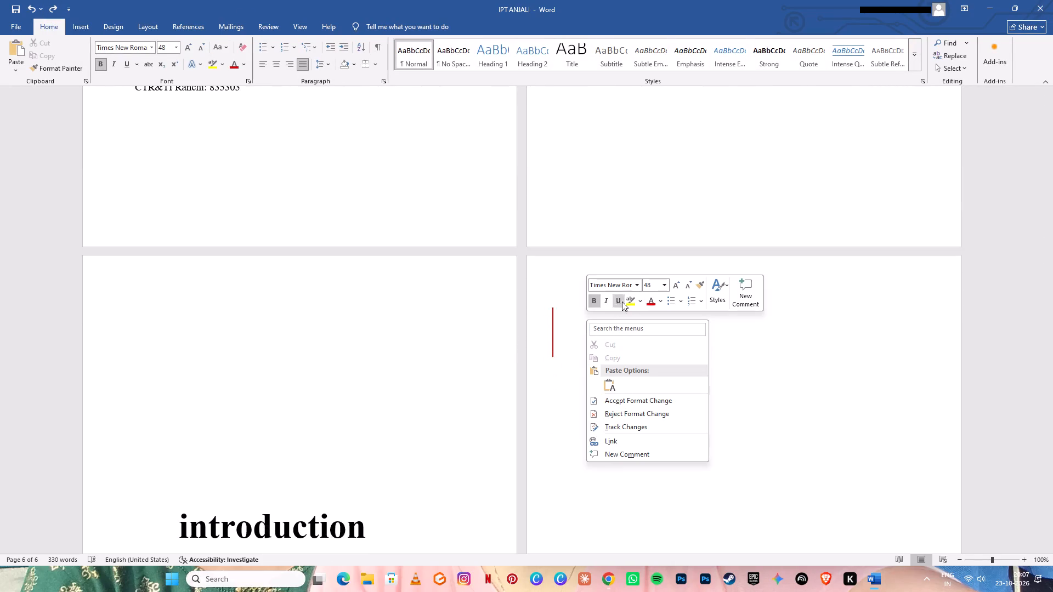
{"action": "left_click", "coordinate": [664, 284]}
{"action": "left_click", "coordinate": [655, 298]}
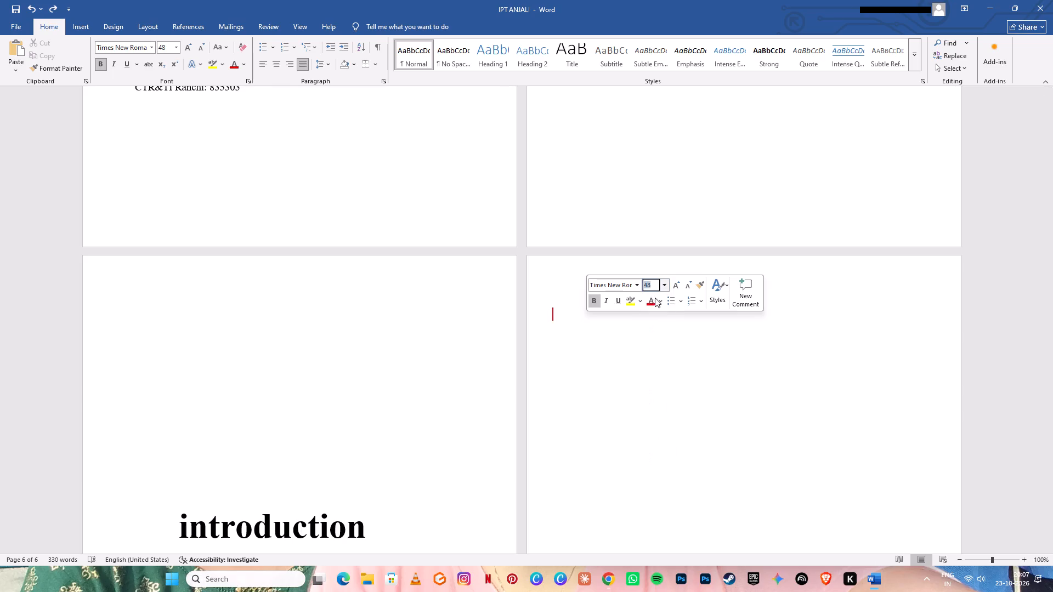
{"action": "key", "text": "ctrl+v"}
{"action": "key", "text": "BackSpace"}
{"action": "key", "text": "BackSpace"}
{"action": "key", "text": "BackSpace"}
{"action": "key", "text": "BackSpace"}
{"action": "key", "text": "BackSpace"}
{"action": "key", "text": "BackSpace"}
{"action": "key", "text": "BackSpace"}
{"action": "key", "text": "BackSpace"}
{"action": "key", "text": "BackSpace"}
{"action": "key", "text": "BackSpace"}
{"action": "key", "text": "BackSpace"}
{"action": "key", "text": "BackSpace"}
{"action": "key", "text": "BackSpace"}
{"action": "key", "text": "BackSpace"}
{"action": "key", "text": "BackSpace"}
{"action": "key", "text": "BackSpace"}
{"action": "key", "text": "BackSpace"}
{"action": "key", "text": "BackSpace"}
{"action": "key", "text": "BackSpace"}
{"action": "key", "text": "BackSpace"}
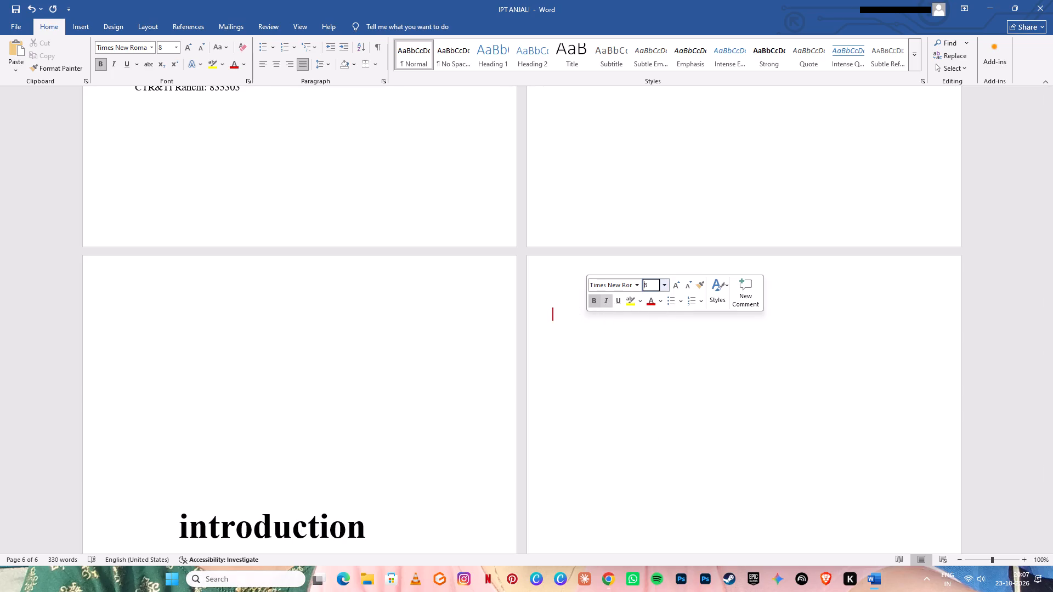
Paste the copied introduction text onto the empty page after the "introduction" title page.
{"action": "left_click", "coordinate": [587, 354]}
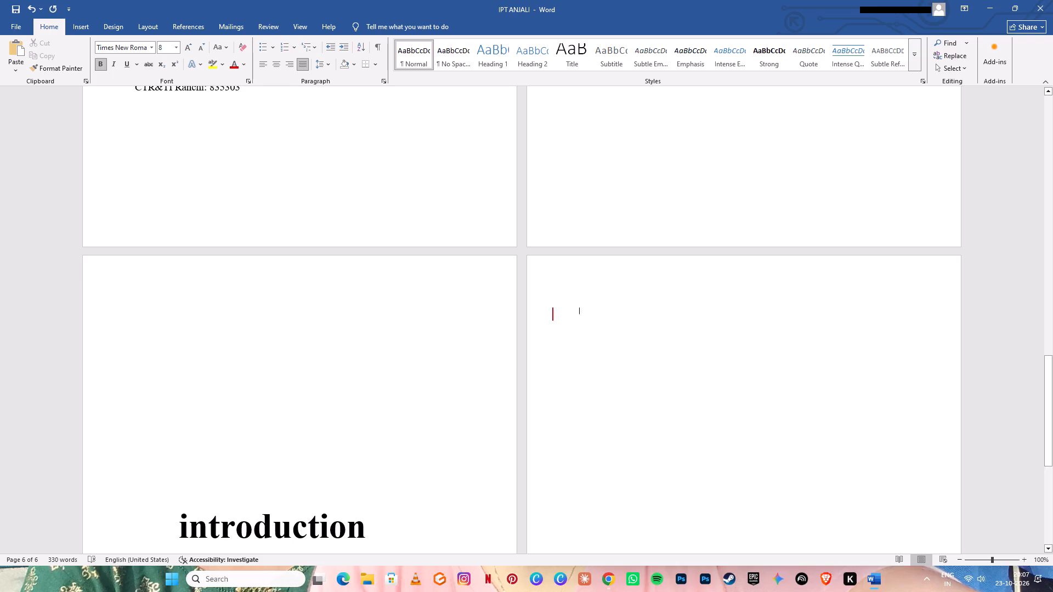
{"action": "key", "text": "ctrl+v"}
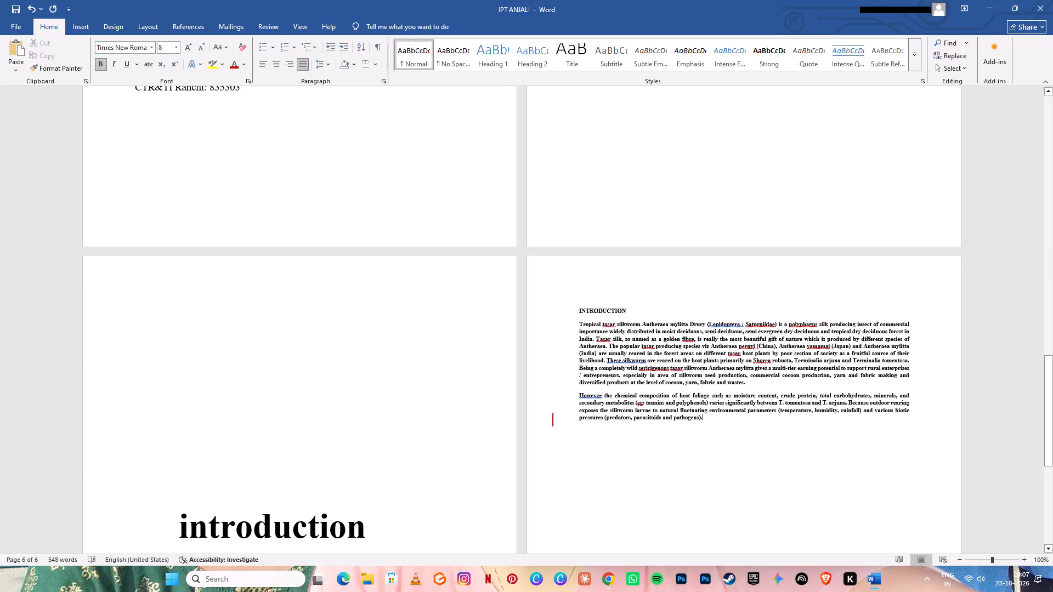
{"action": "scroll", "coordinate": [630, 383], "scroll_direction": "down", "scroll_amount": 3}
{"action": "scroll", "coordinate": [630, 383], "scroll_direction": "up", "scroll_amount": 3}
{"action": "scroll", "coordinate": [630, 383], "scroll_direction": "down", "scroll_amount": 6}
{"action": "scroll", "coordinate": [630, 383], "scroll_direction": "up", "scroll_amount": 2}
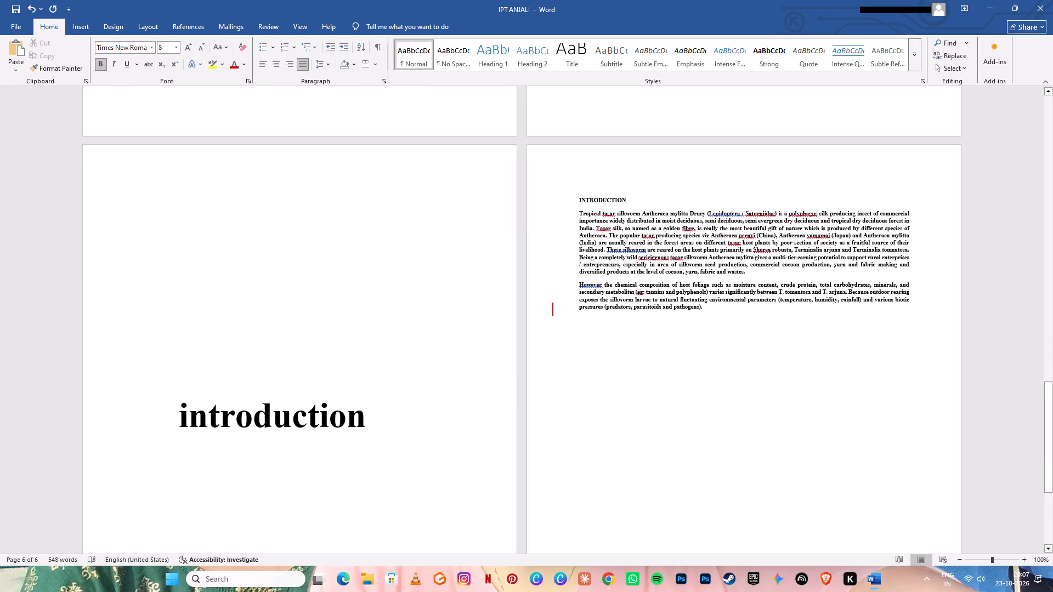
Set the font size of the "INTRODUCTION" heading above the pasted paragraphs to 20.
{"action": "left_click_drag", "start_coordinate": [577, 205], "coordinate": [640, 215]}
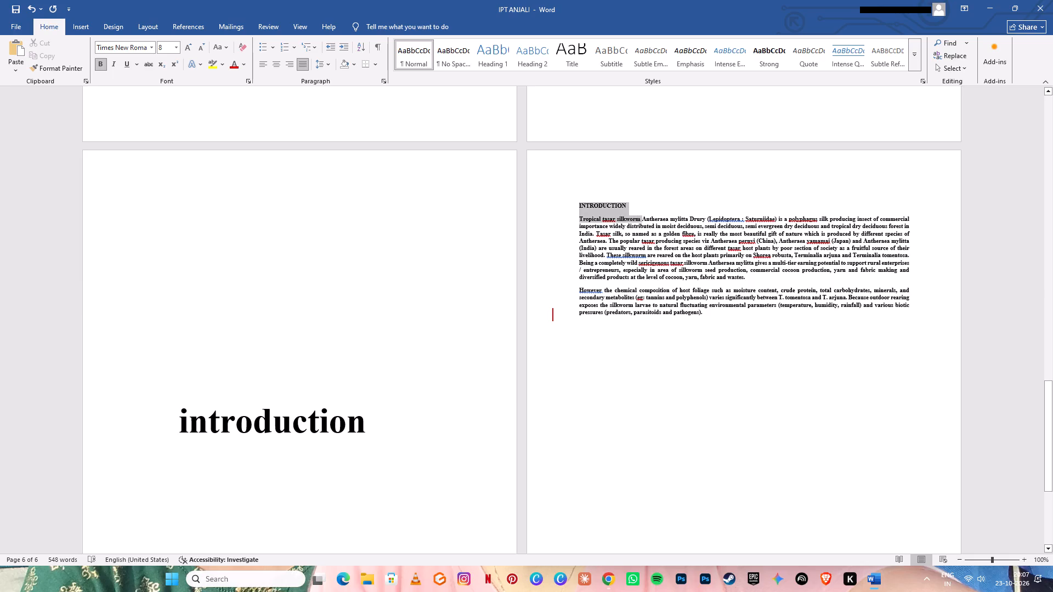
{"action": "left_click_drag", "start_coordinate": [640, 215], "coordinate": [627, 206]}
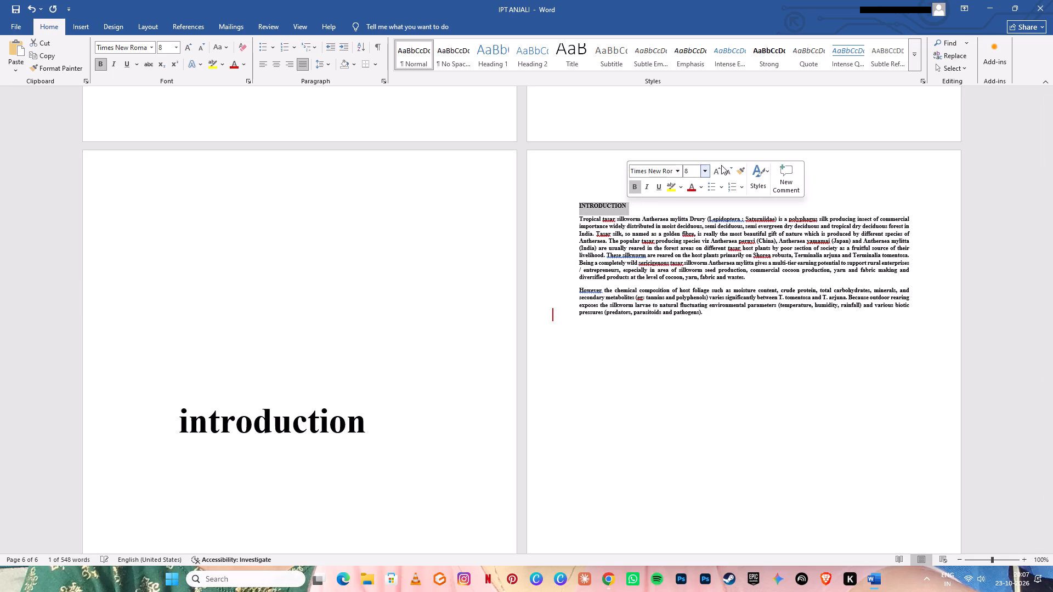
{"action": "left_click", "coordinate": [706, 169]}
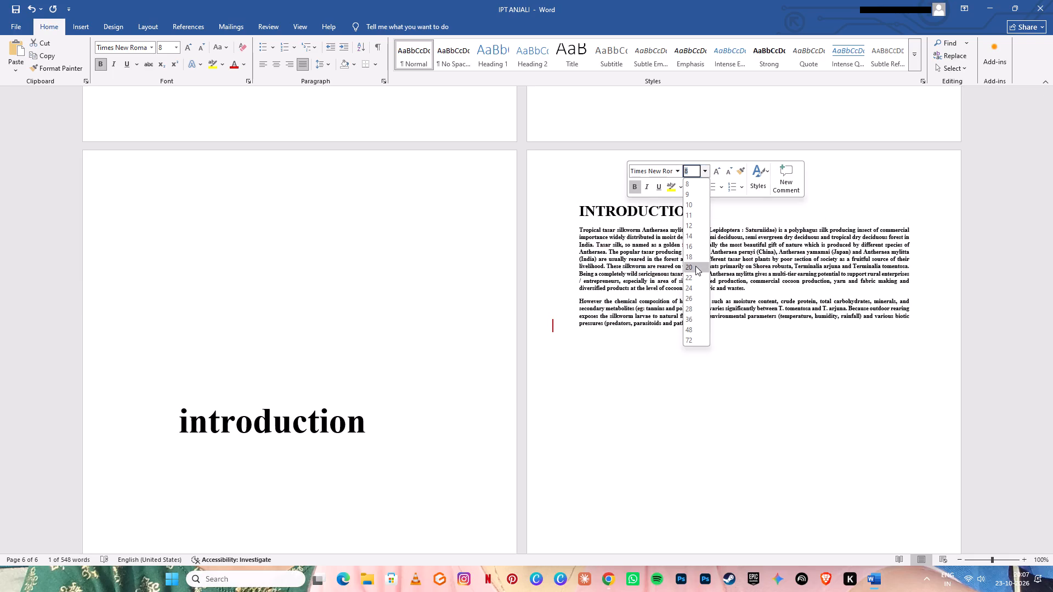
{"action": "left_click", "coordinate": [695, 266]}
{"action": "left_click", "coordinate": [541, 247]}
Set the font size of the two body paragraphs under the "INTRODUCTION" heading to 16.
{"action": "left_click", "coordinate": [550, 275]}
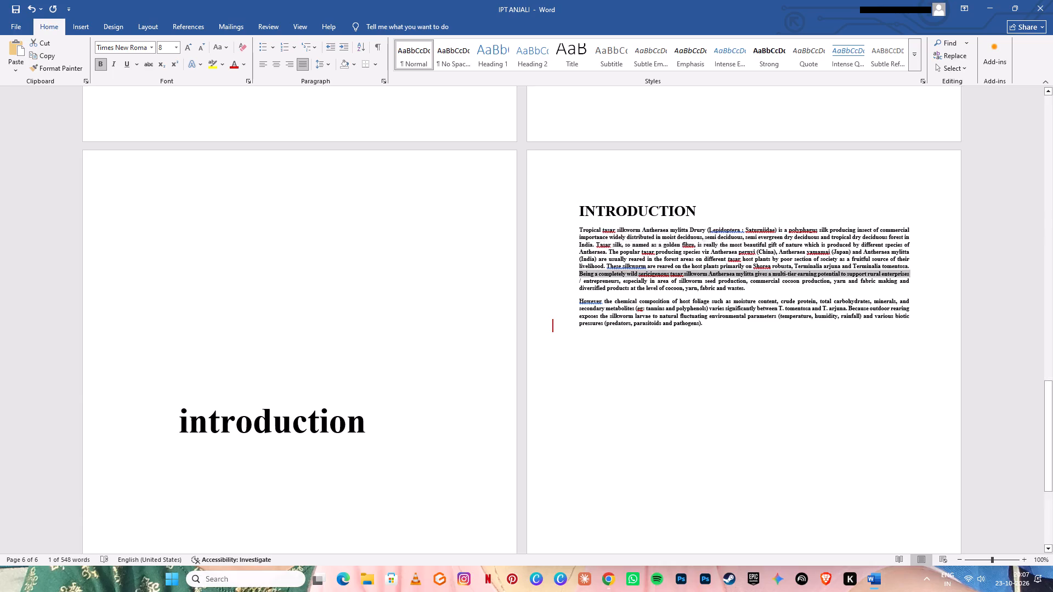
{"action": "left_click", "coordinate": [561, 196]}
{"action": "left_click_drag", "start_coordinate": [577, 230], "coordinate": [616, 246]}
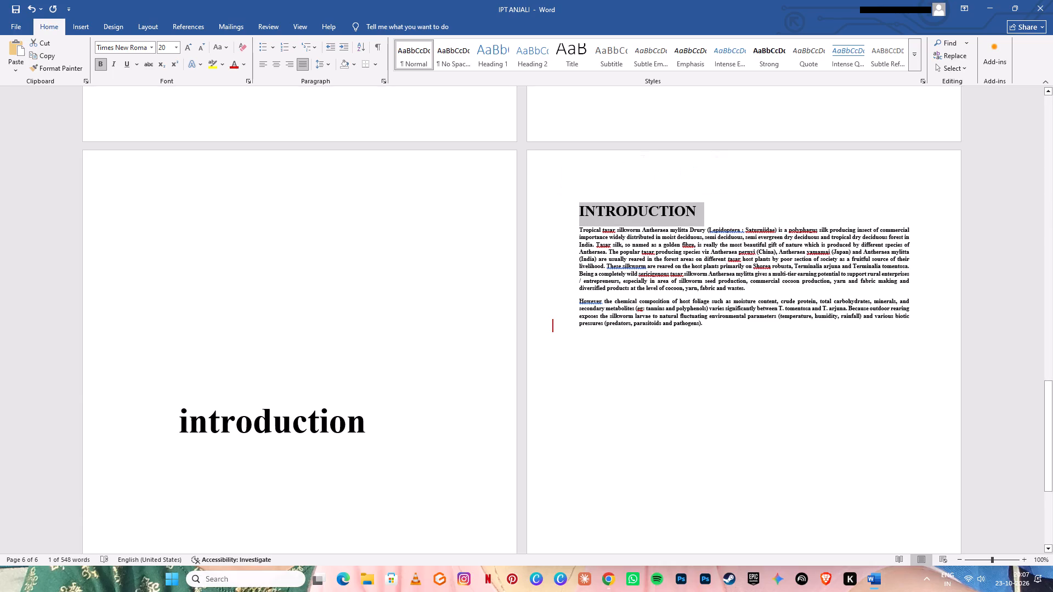
{"action": "left_click_drag", "start_coordinate": [616, 246], "coordinate": [733, 326]}
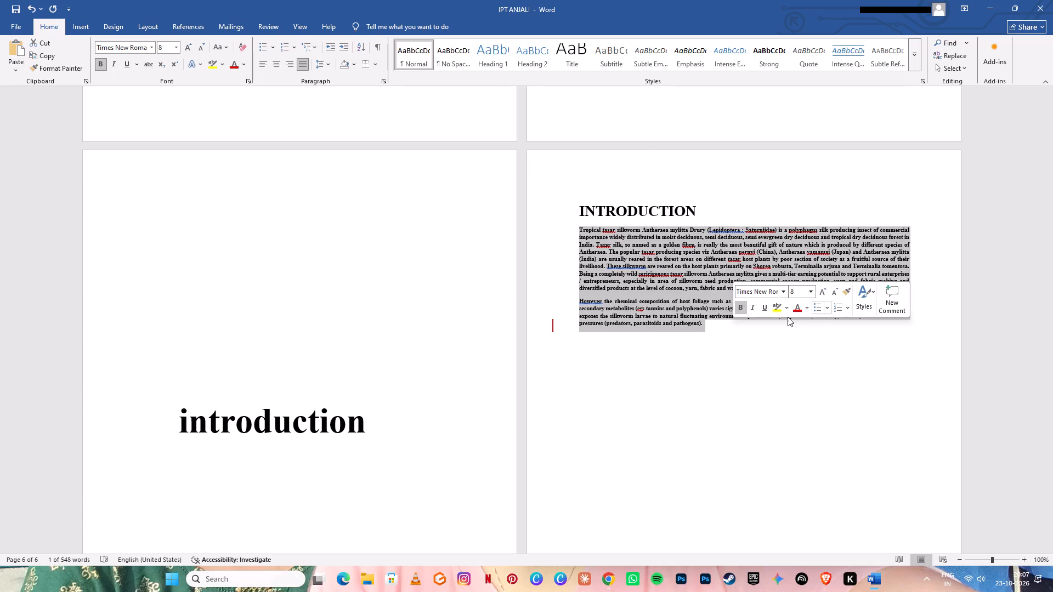
{"action": "left_click", "coordinate": [810, 291]}
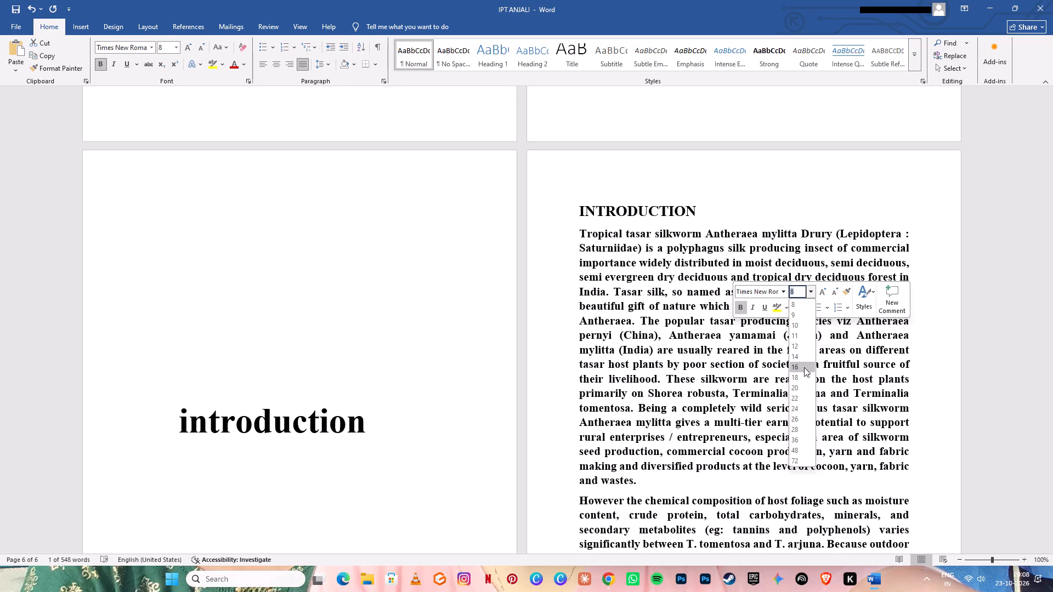
{"action": "left_click", "coordinate": [804, 367]}
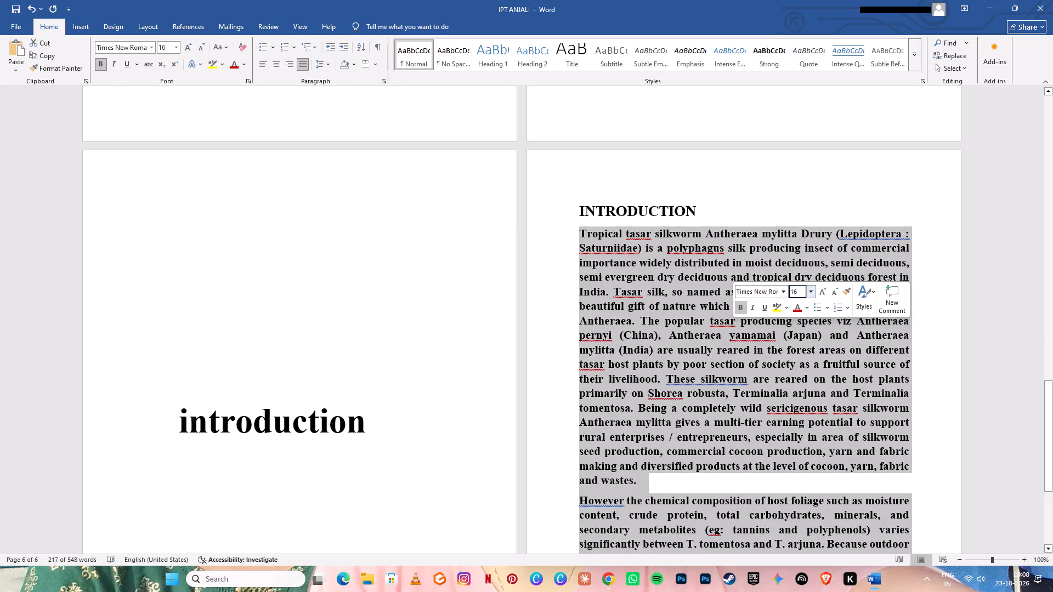
{"action": "left_click", "coordinate": [564, 283]}
{"action": "scroll", "coordinate": [831, 378], "scroll_direction": "down", "scroll_amount": 4}
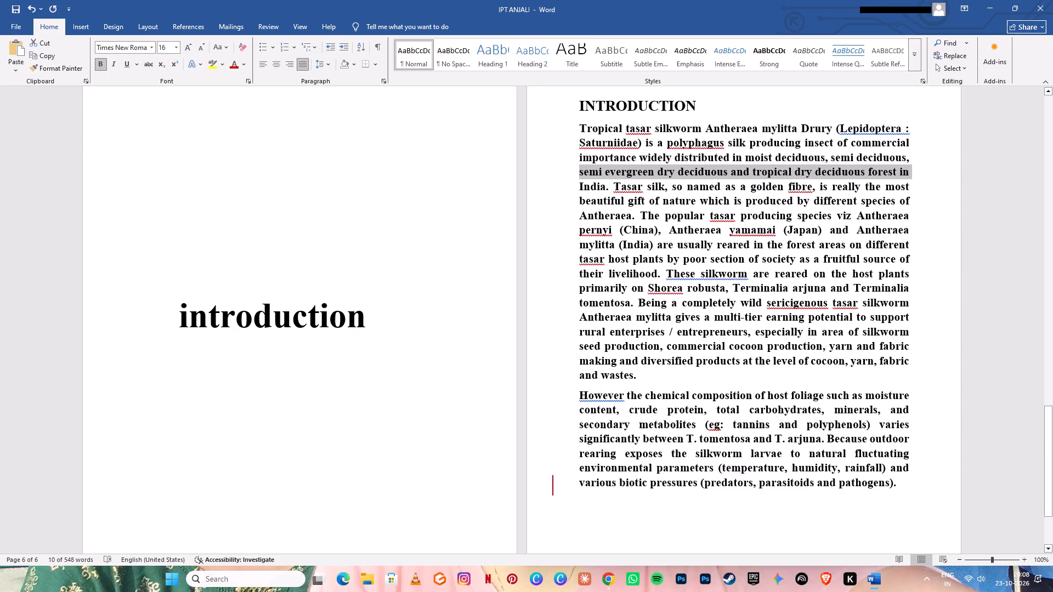
Check the spelling suggestions for the word "sericigenous" in the first introduction paragraph.
{"action": "right_click", "coordinate": [809, 309]}
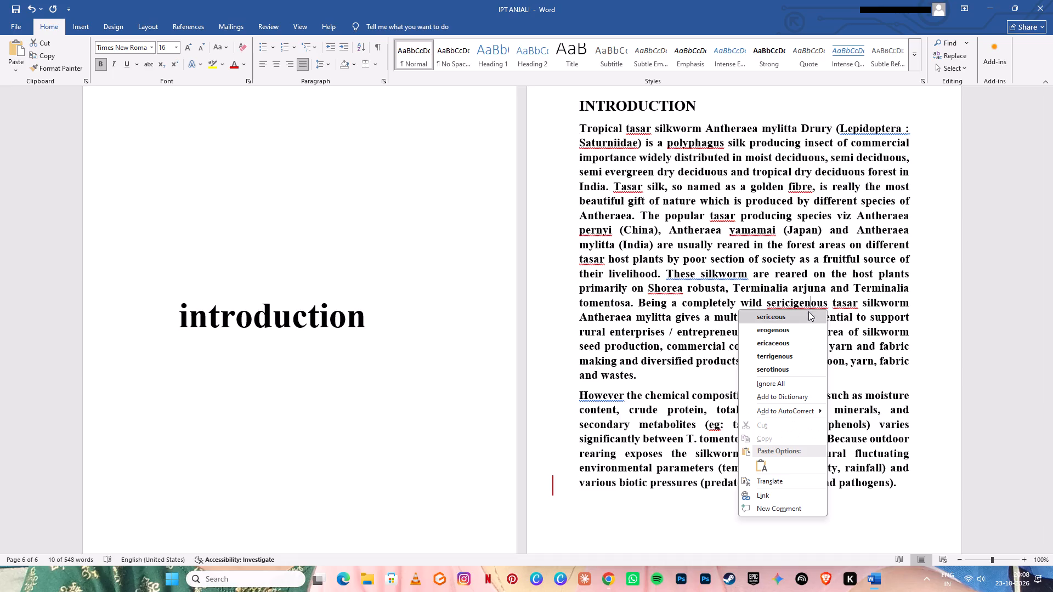
{"action": "left_click", "coordinate": [548, 237]}
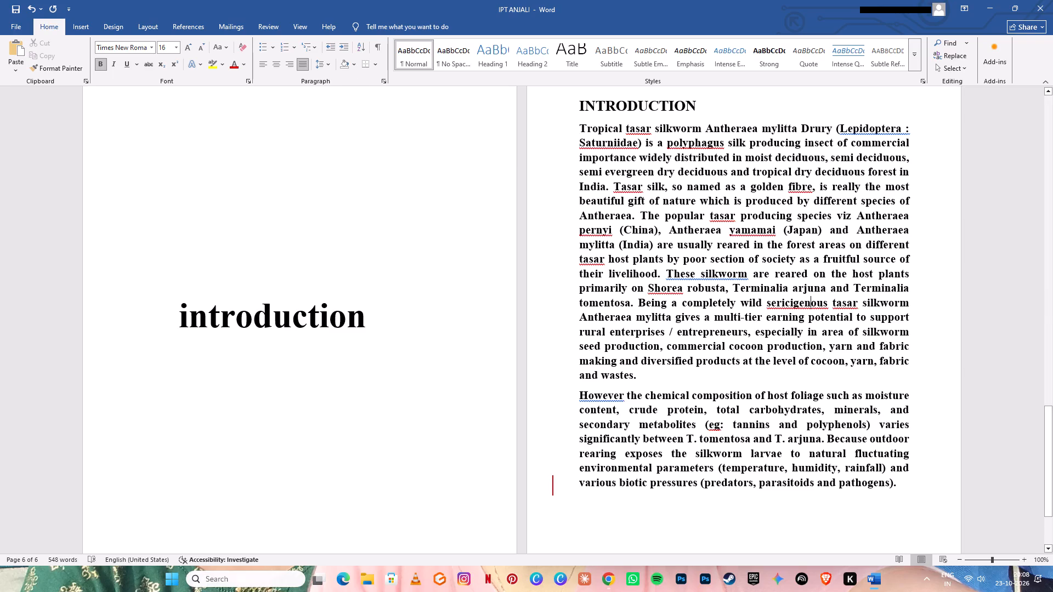
Remove the bold formatting from both body paragraphs under the "INTRODUCTION" heading.
{"action": "scroll", "coordinate": [752, 282], "scroll_direction": "down", "scroll_amount": 8}
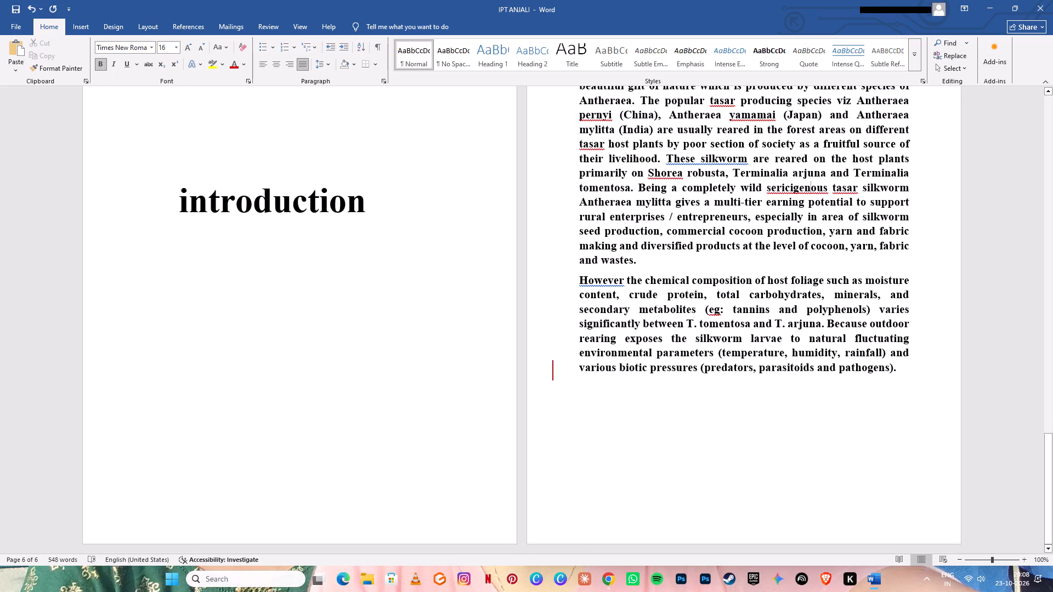
{"action": "scroll", "coordinate": [674, 330], "scroll_direction": "up", "scroll_amount": 6}
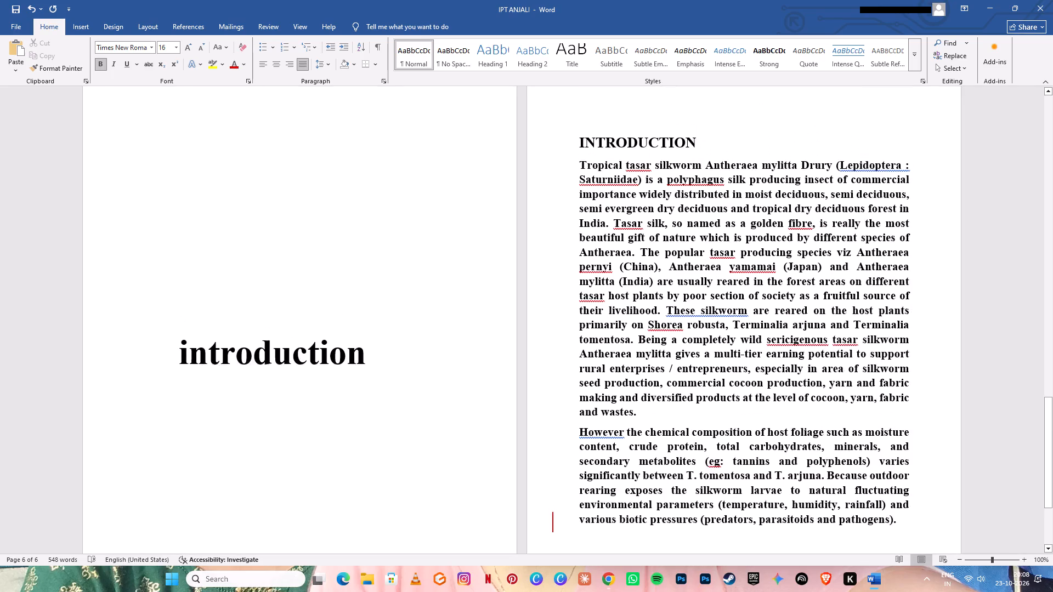
{"action": "left_click_drag", "start_coordinate": [580, 167], "coordinate": [906, 525]}
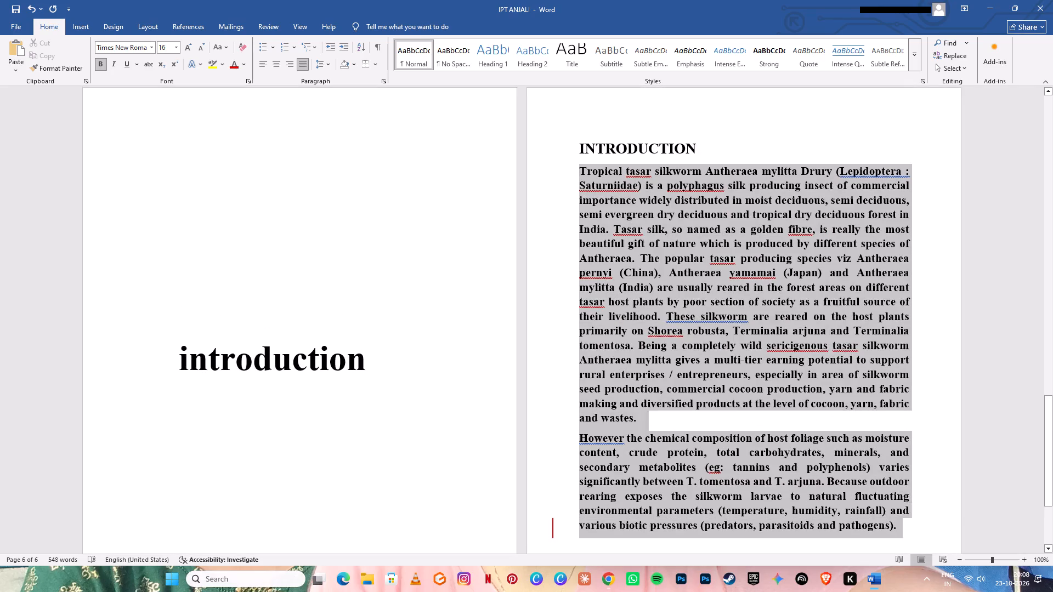
{"action": "left_click_drag", "start_coordinate": [906, 525], "coordinate": [907, 526]}
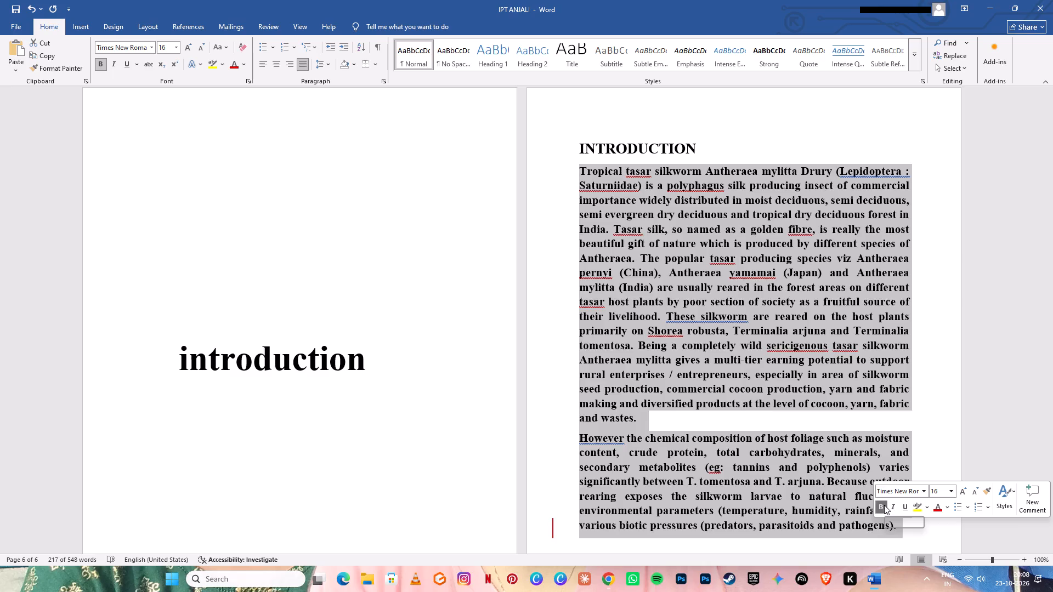
{"action": "left_click", "coordinate": [884, 505]}
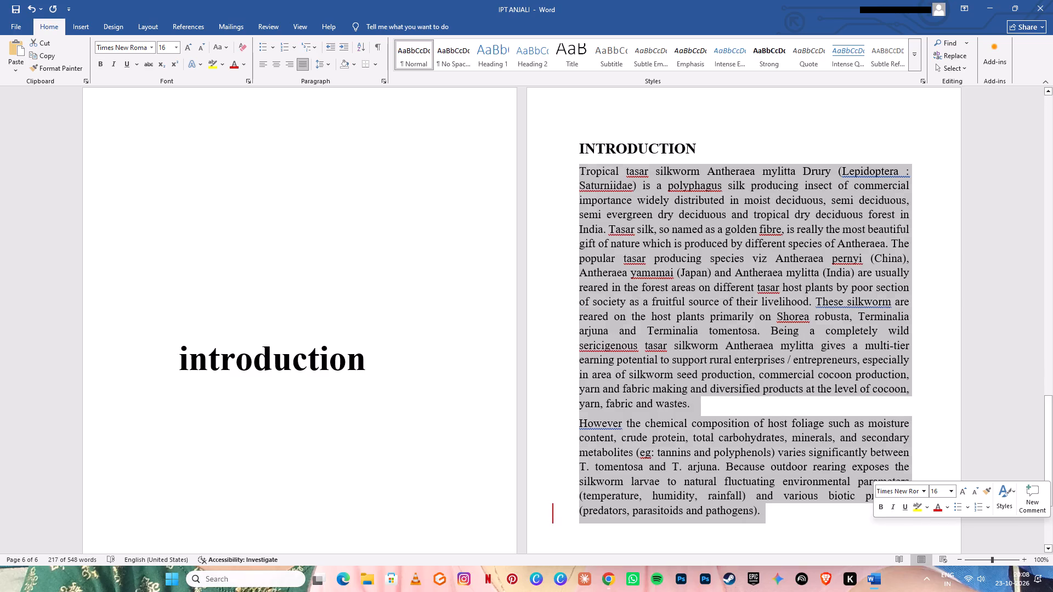
{"action": "left_click", "coordinate": [567, 292]}
Insert a blank page after the last introduction paragraph, which ends with "pathogens).".
{"action": "scroll", "coordinate": [693, 388], "scroll_direction": "down", "scroll_amount": 6}
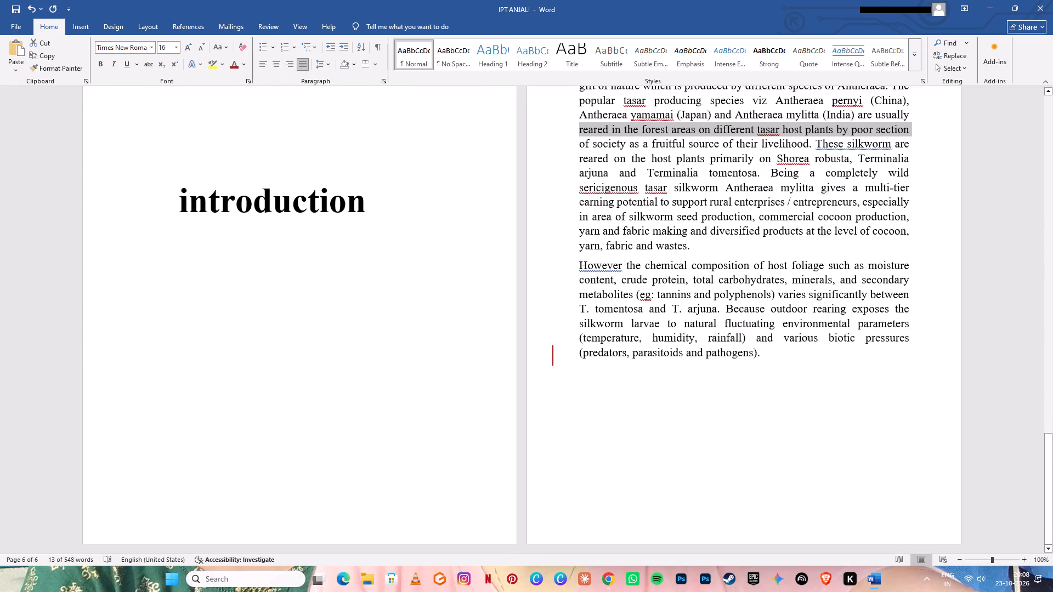
{"action": "left_click", "coordinate": [786, 355]}
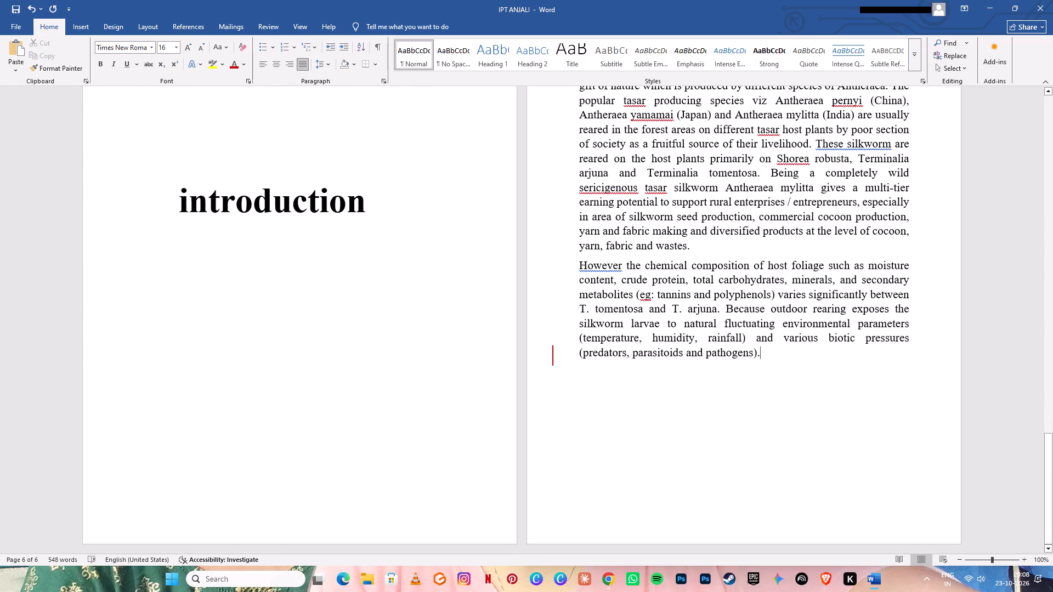
{"action": "left_click", "coordinate": [72, 26]}
{"action": "left_click", "coordinate": [41, 56]}
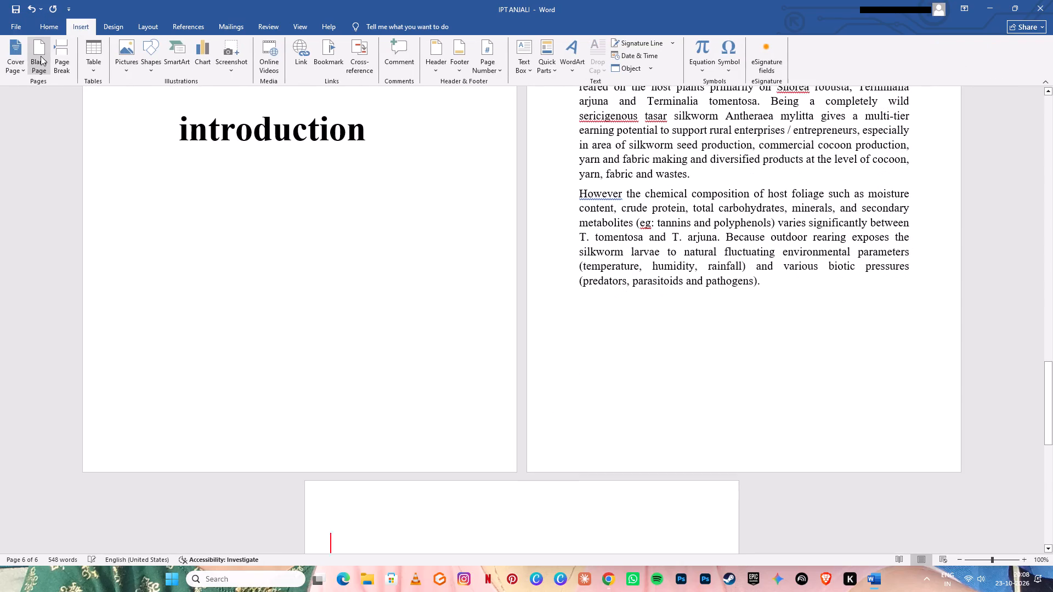
{"action": "scroll", "coordinate": [398, 335], "scroll_direction": "down", "scroll_amount": 6}
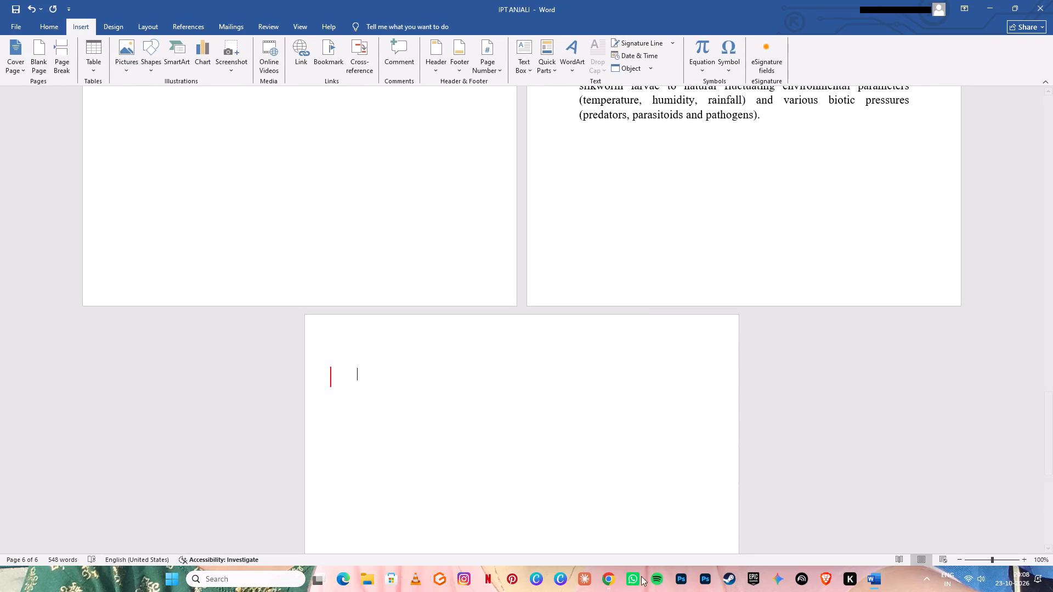
Switch to the K app.
{"action": "left_click", "coordinate": [849, 579]}
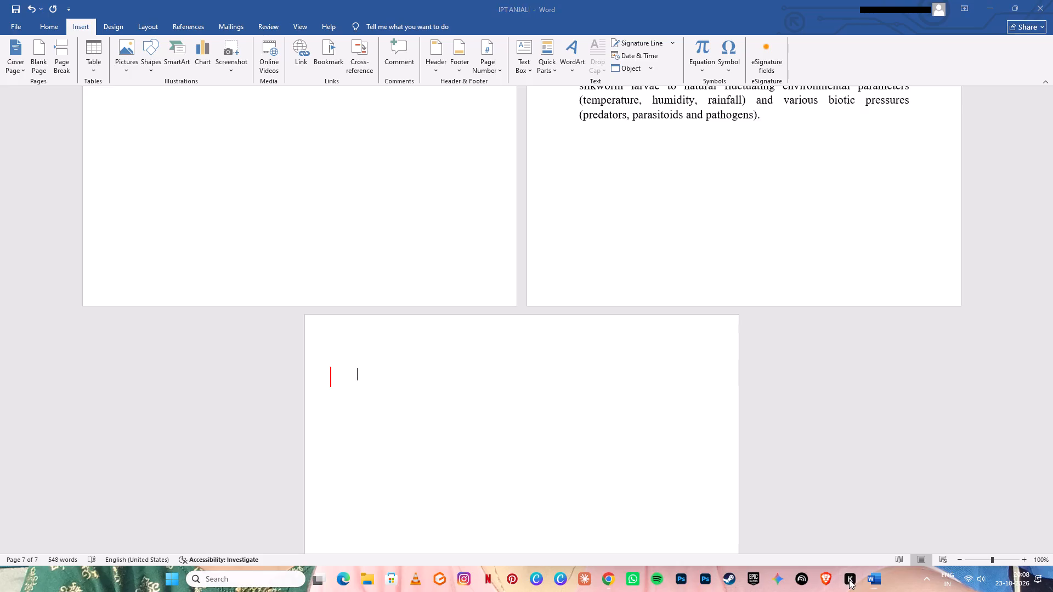
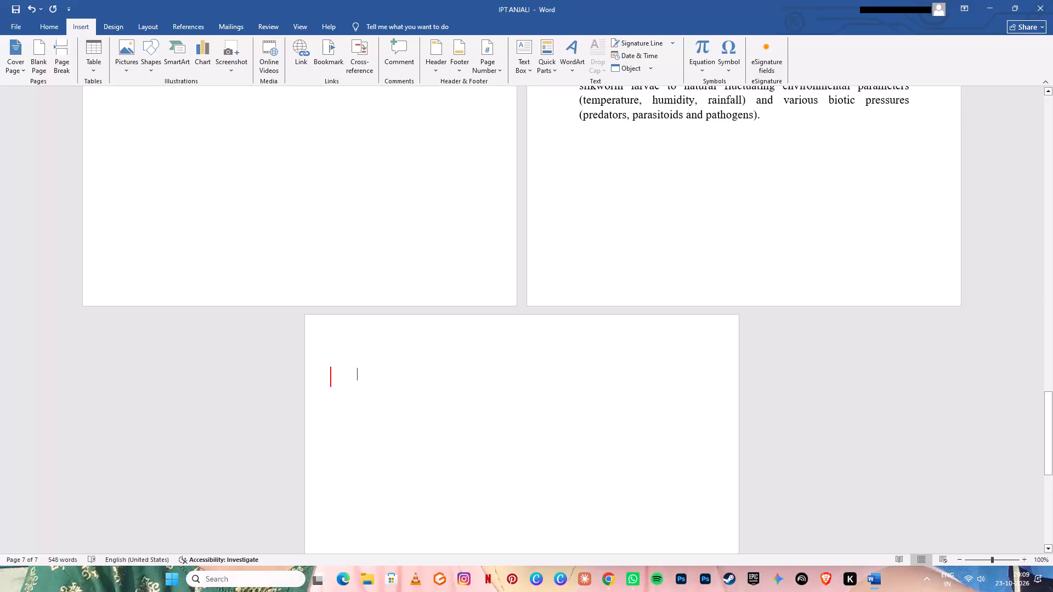
Paste the copied continuation of the introduction, ending with "optimizing rearing practices.", onto the blank last page and review it.
{"action": "key", "text": "ctrl+v"}
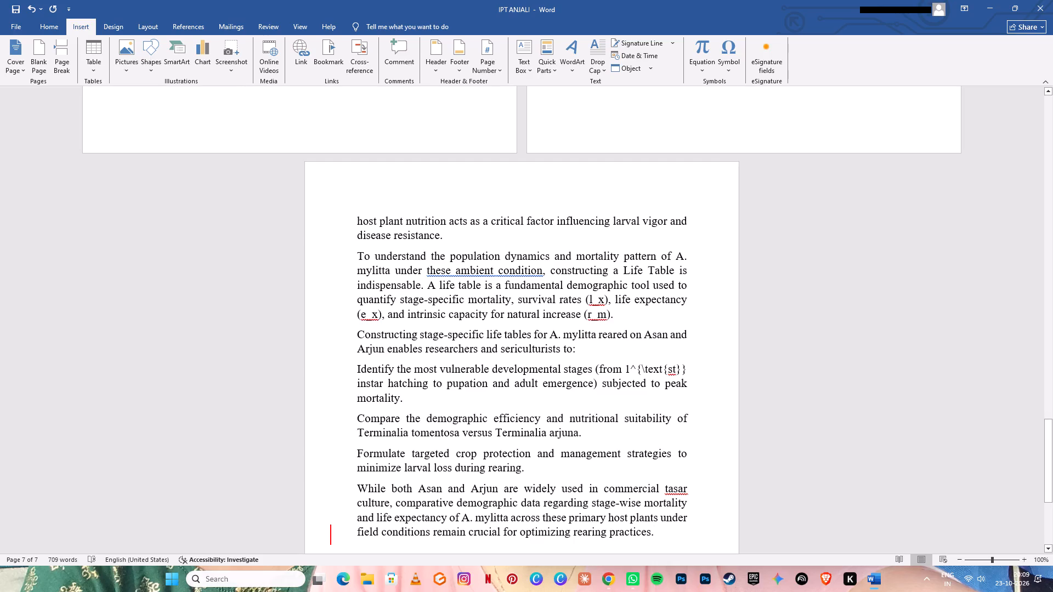
{"action": "scroll", "coordinate": [536, 385], "scroll_direction": "down", "scroll_amount": 5}
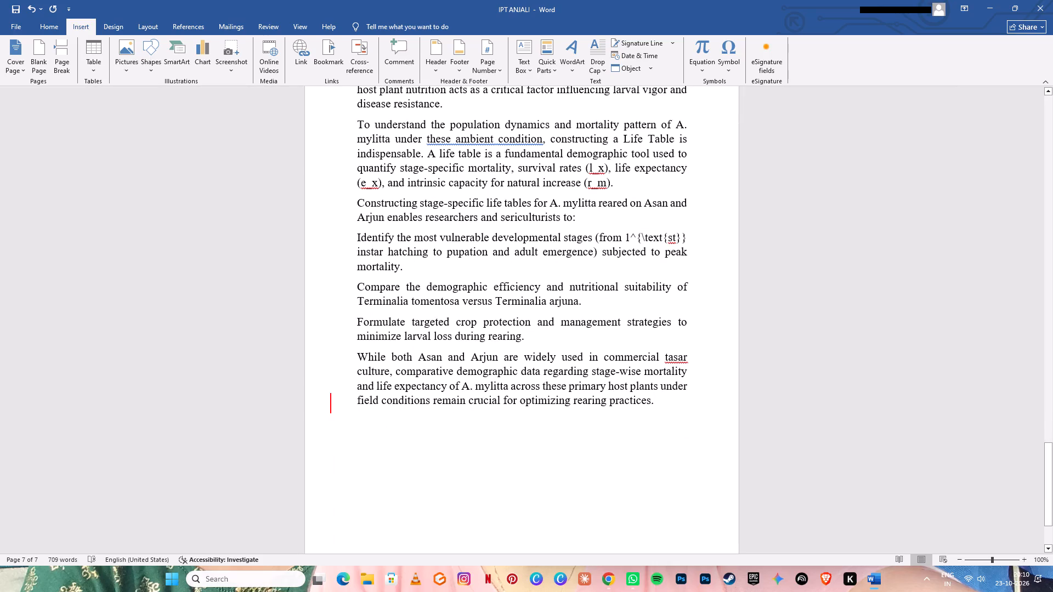
{"action": "scroll", "coordinate": [536, 385], "scroll_direction": "up", "scroll_amount": 3}
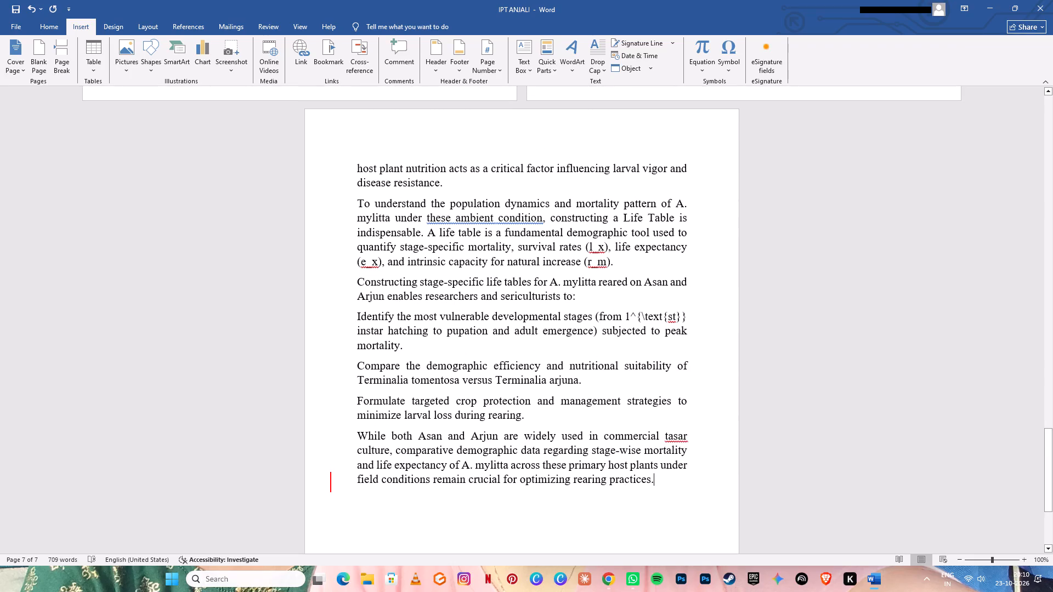
{"action": "scroll", "coordinate": [536, 385], "scroll_direction": "down", "scroll_amount": 10}
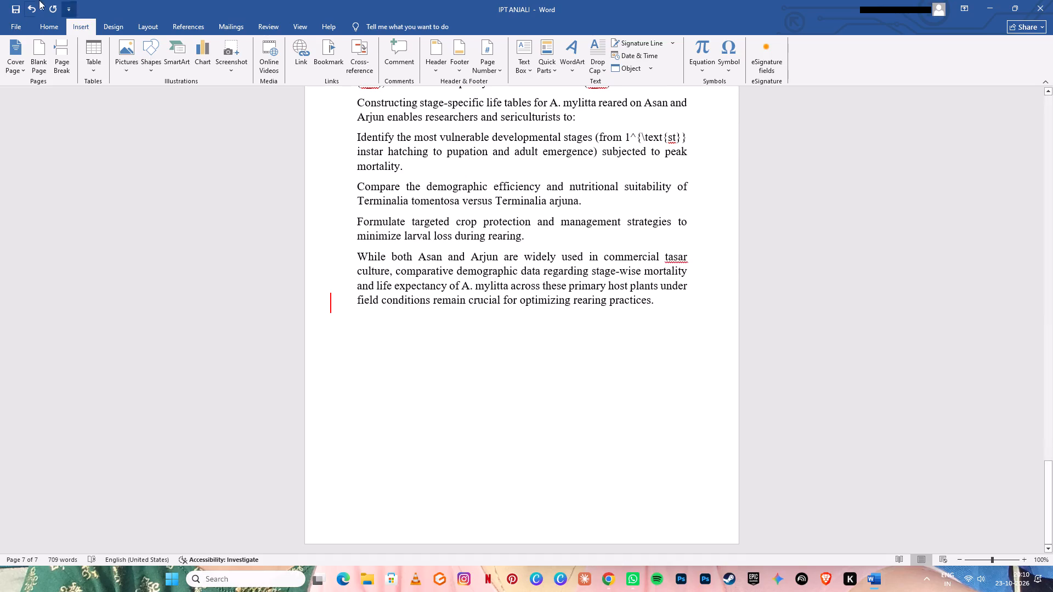
Save a copy of the document as IPT ANJALI, in Word Document format, in the Downloads folder.
{"action": "left_click", "coordinate": [14, 22]}
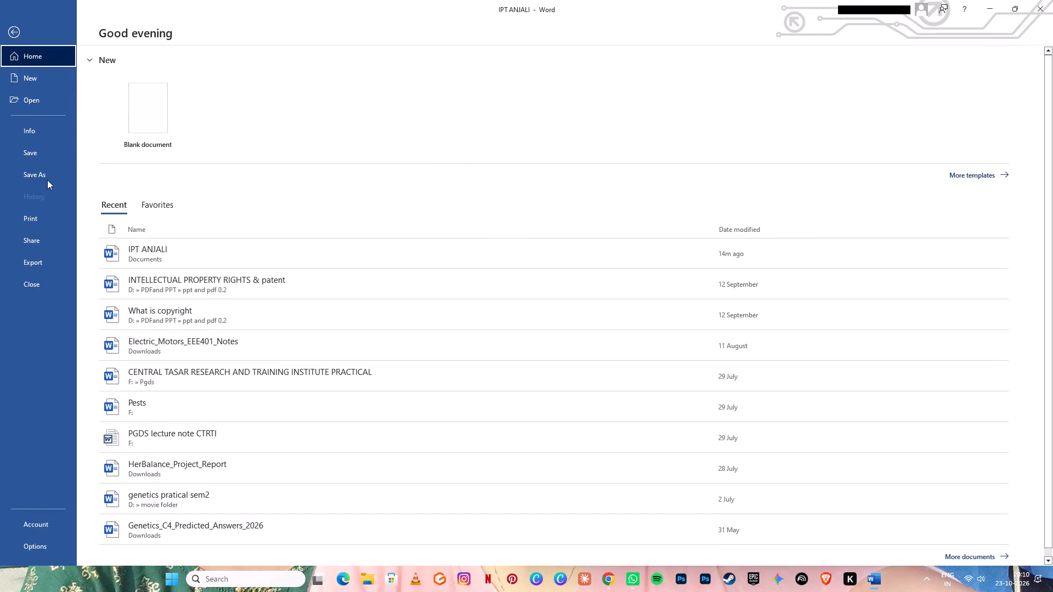
{"action": "left_click", "coordinate": [47, 177]}
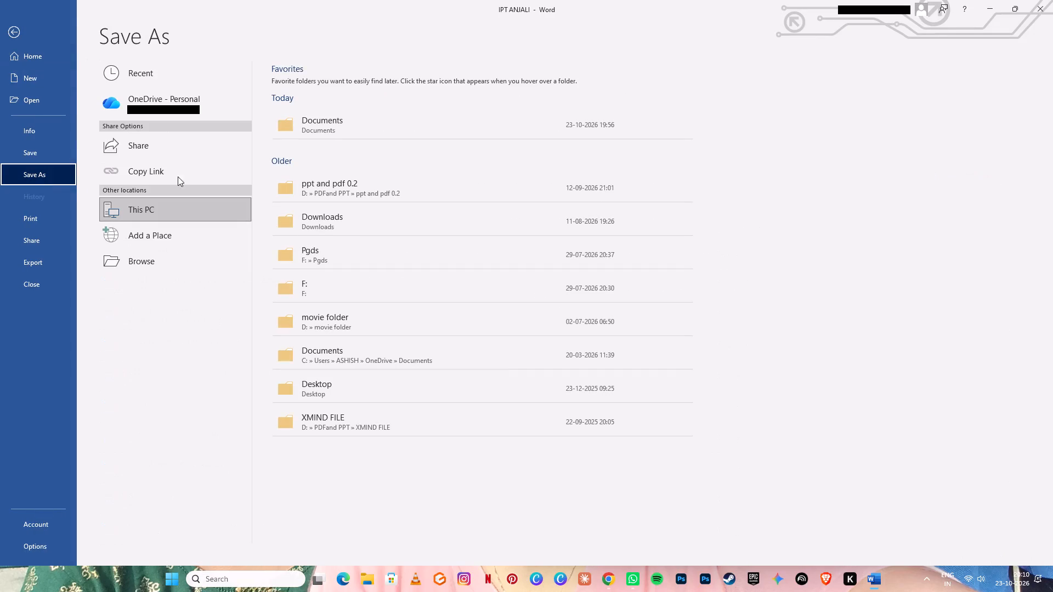
{"action": "left_click", "coordinate": [318, 216]}
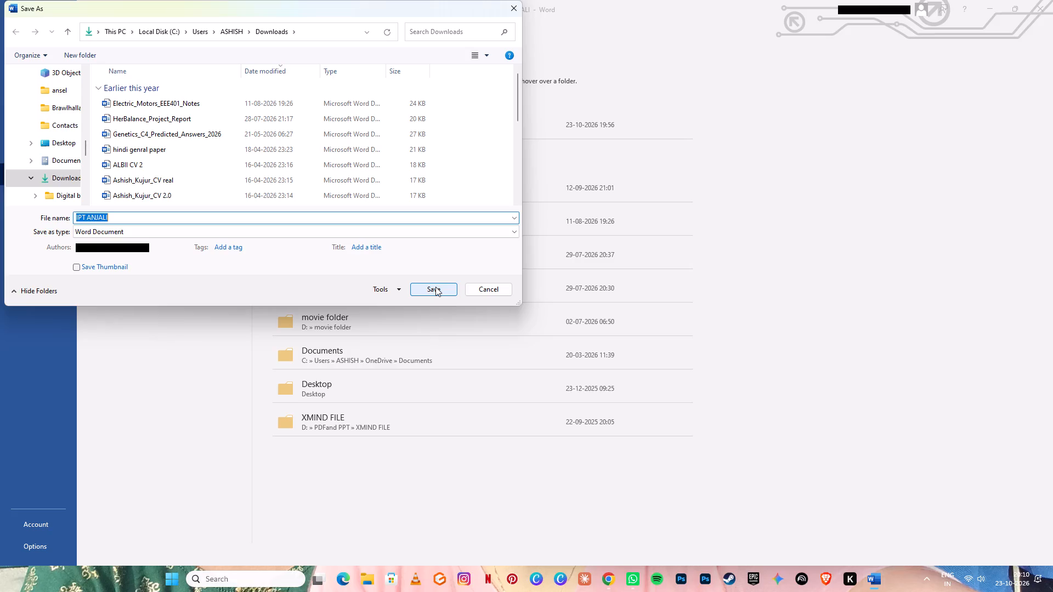
{"action": "left_click", "coordinate": [435, 287]}
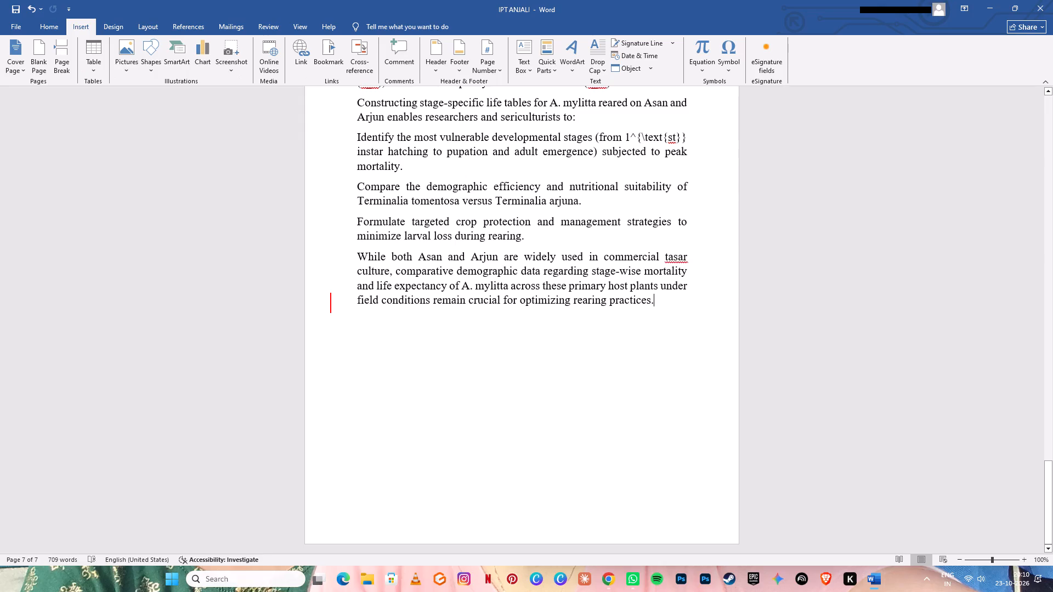
Switch to File Explorer, open the recent IPT ANJALI file stored in Documents, check its contents and minimize it.
{"action": "left_click", "coordinate": [365, 578]}
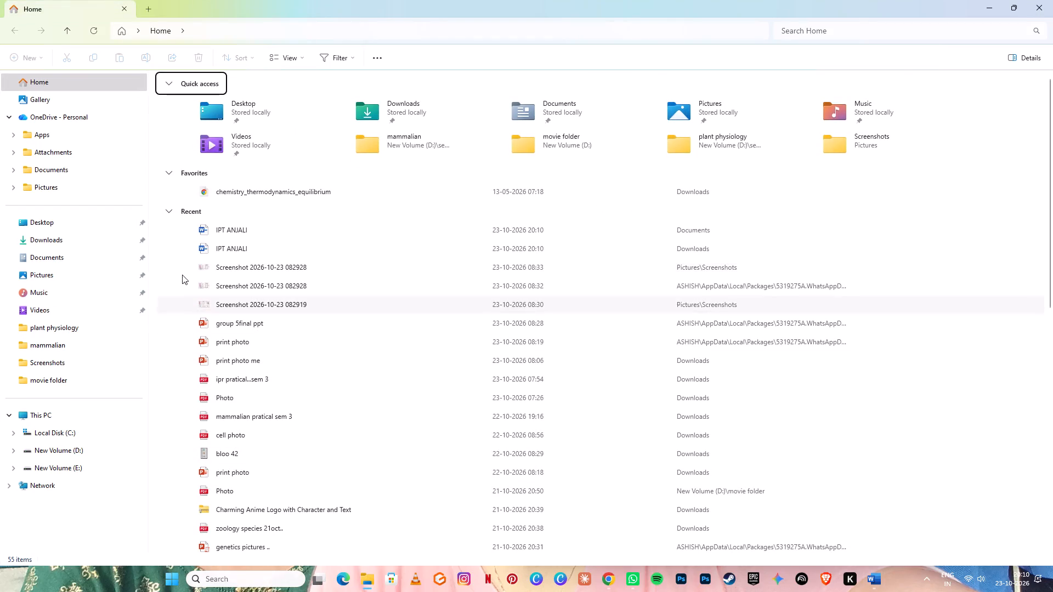
{"action": "double_click", "coordinate": [228, 232]}
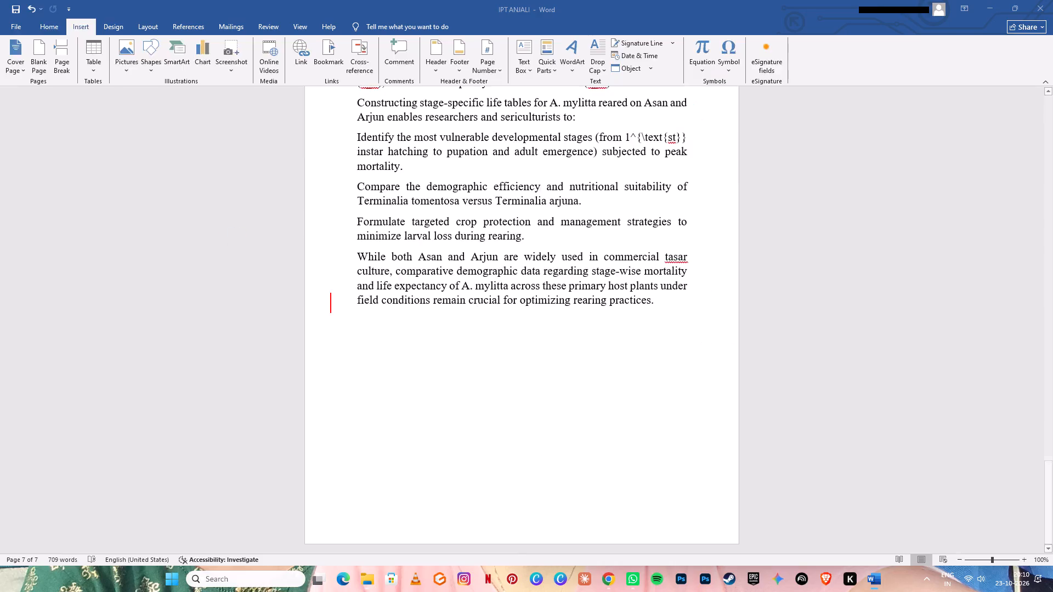
{"action": "scroll", "coordinate": [393, 274], "scroll_direction": "down", "scroll_amount": 14}
{"action": "scroll", "coordinate": [394, 277], "scroll_direction": "up", "scroll_amount": 6}
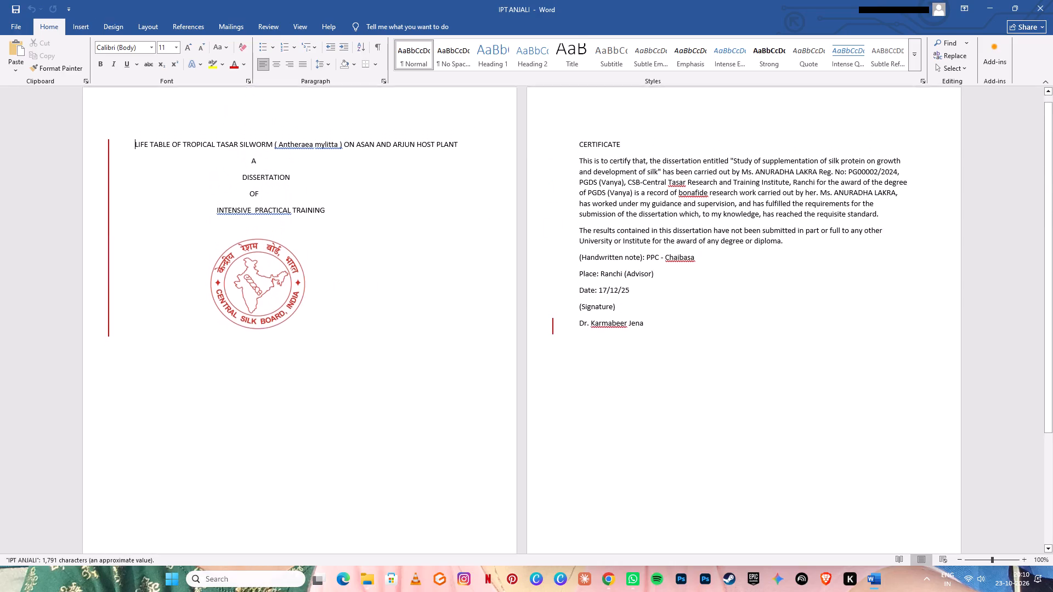
{"action": "left_click", "coordinate": [986, 5]}
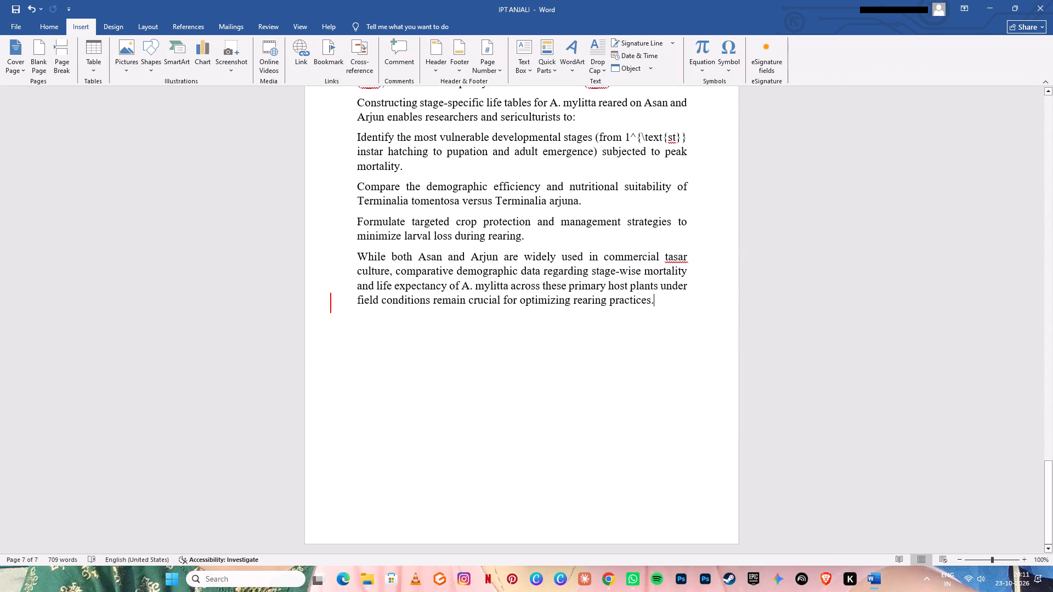
From File Explorer, open the IPT ANJALI copy stored in Downloads, check its pages back to the title page and minimize it.
{"action": "left_click", "coordinate": [367, 579]}
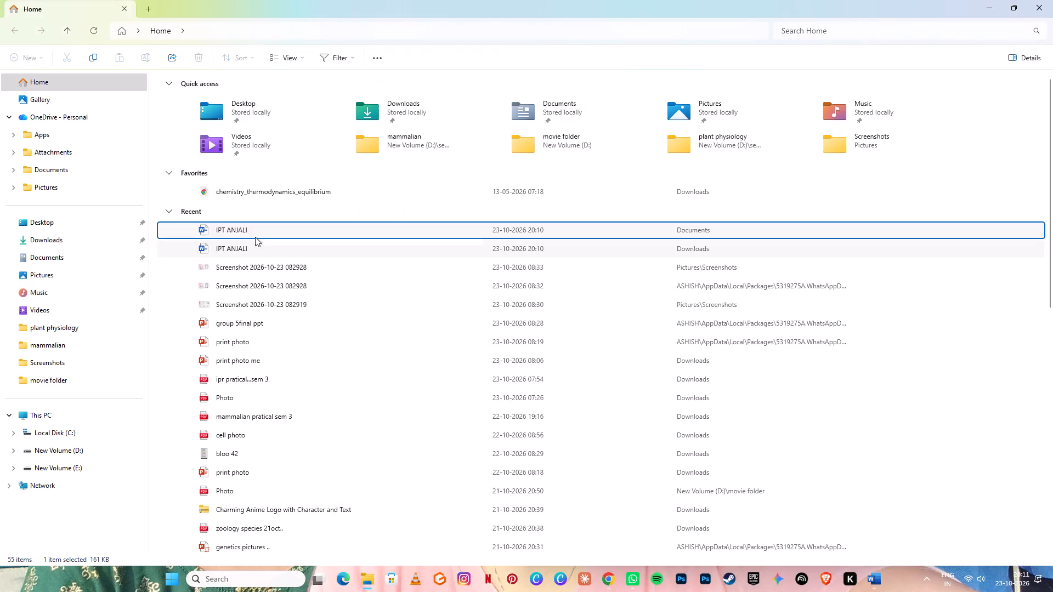
{"action": "double_click", "coordinate": [250, 247]}
{"action": "scroll", "coordinate": [480, 336], "scroll_direction": "down", "scroll_amount": 5}
{"action": "scroll", "coordinate": [486, 350], "scroll_direction": "up", "scroll_amount": 9}
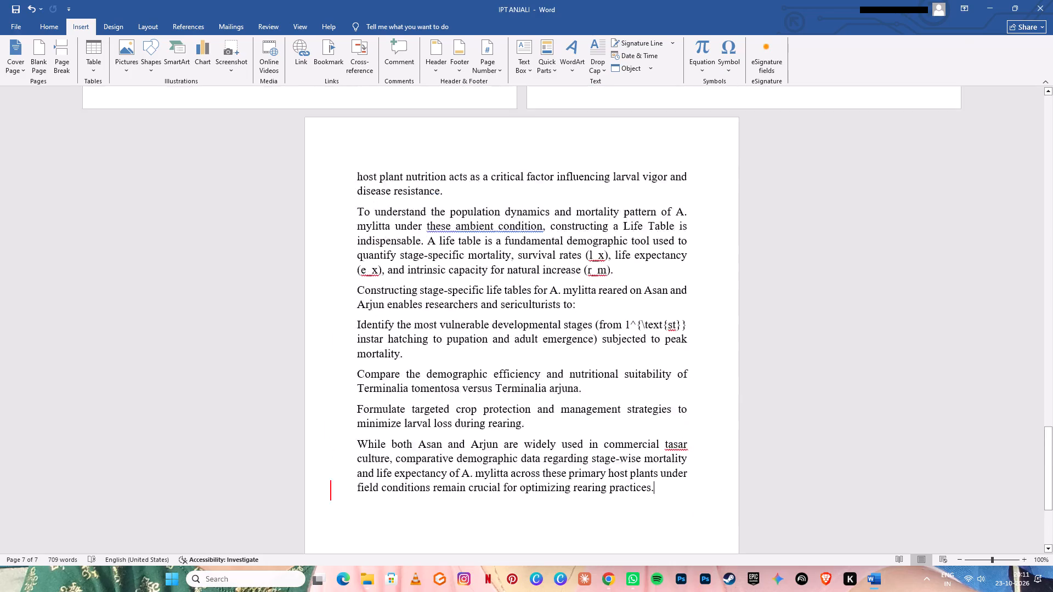
{"action": "scroll", "coordinate": [486, 350], "scroll_direction": "up", "scroll_amount": 20}
{"action": "scroll", "coordinate": [486, 350], "scroll_direction": "up", "scroll_amount": 20}
{"action": "scroll", "coordinate": [486, 350], "scroll_direction": "up", "scroll_amount": 1}
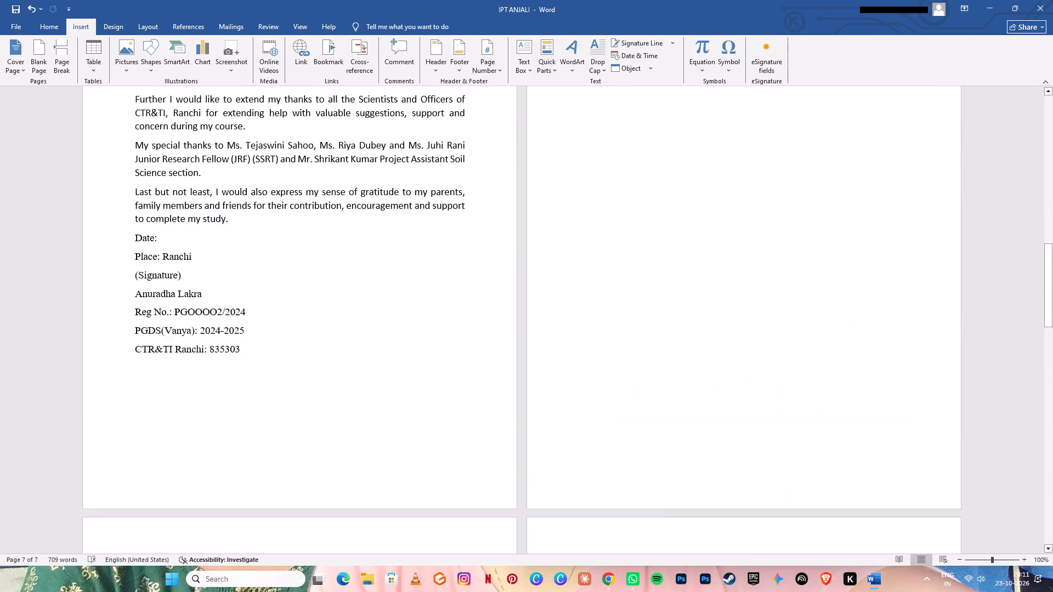
{"action": "scroll", "coordinate": [486, 350], "scroll_direction": "up", "scroll_amount": 16}
{"action": "scroll", "coordinate": [639, 382], "scroll_direction": "up", "scroll_amount": 7}
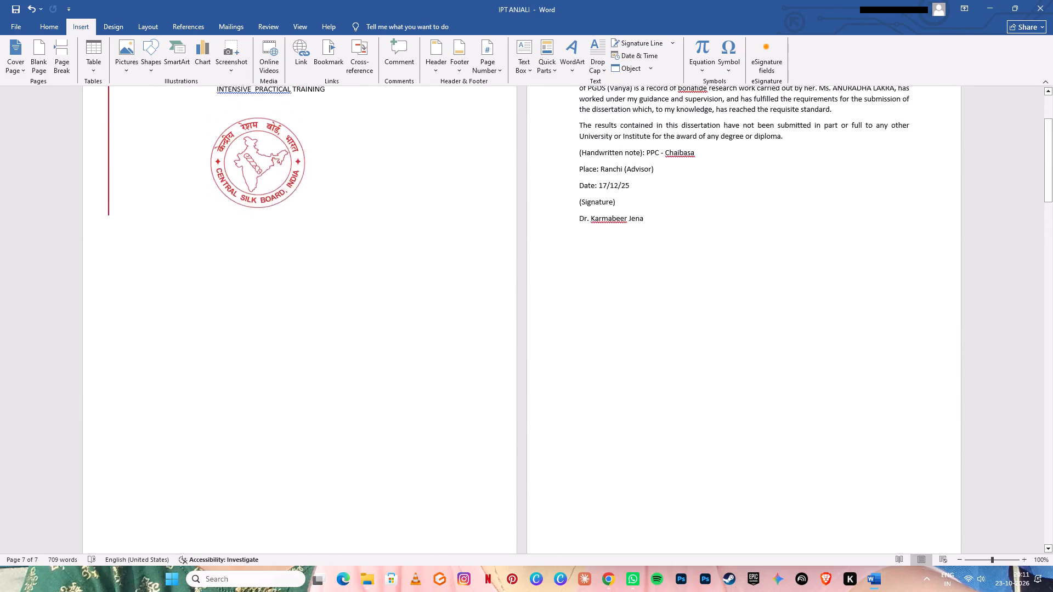
{"action": "scroll", "coordinate": [636, 383], "scroll_direction": "up", "scroll_amount": 6}
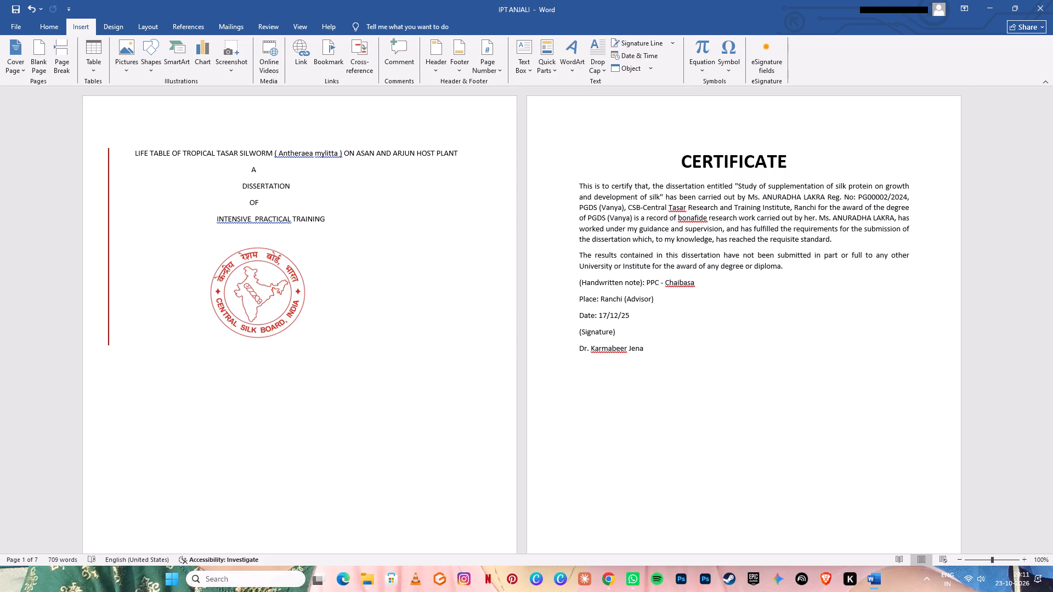
{"action": "scroll", "coordinate": [636, 383], "scroll_direction": "up", "scroll_amount": 2}
{"action": "scroll", "coordinate": [636, 358], "scroll_direction": "down", "scroll_amount": 5}
{"action": "left_click", "coordinate": [988, 5]}
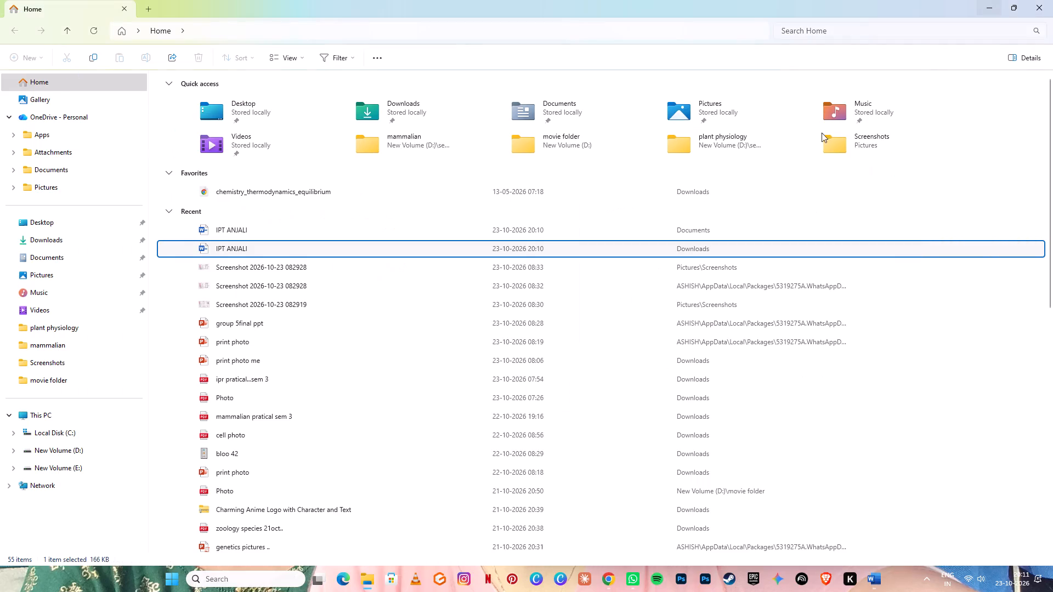